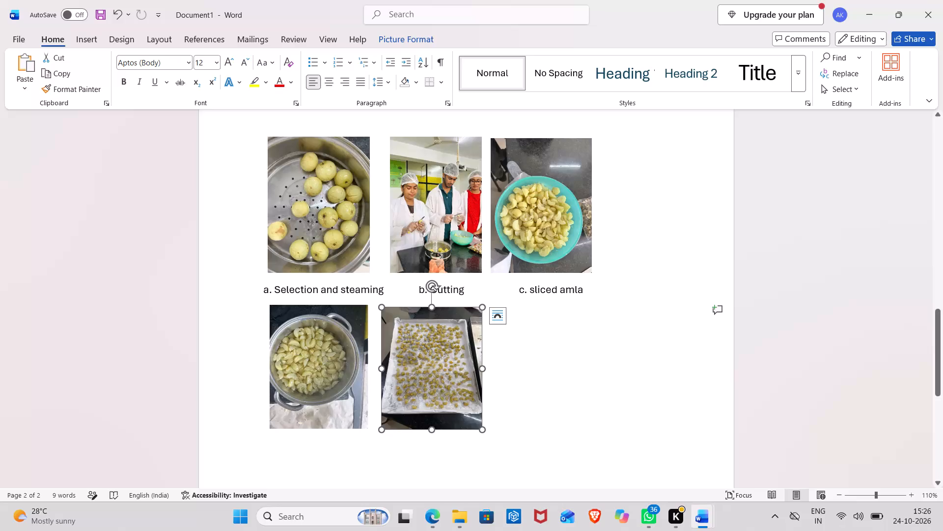
Add a space after the drying tray photo in the second photo row.
left_click(502, 421)
key("space")
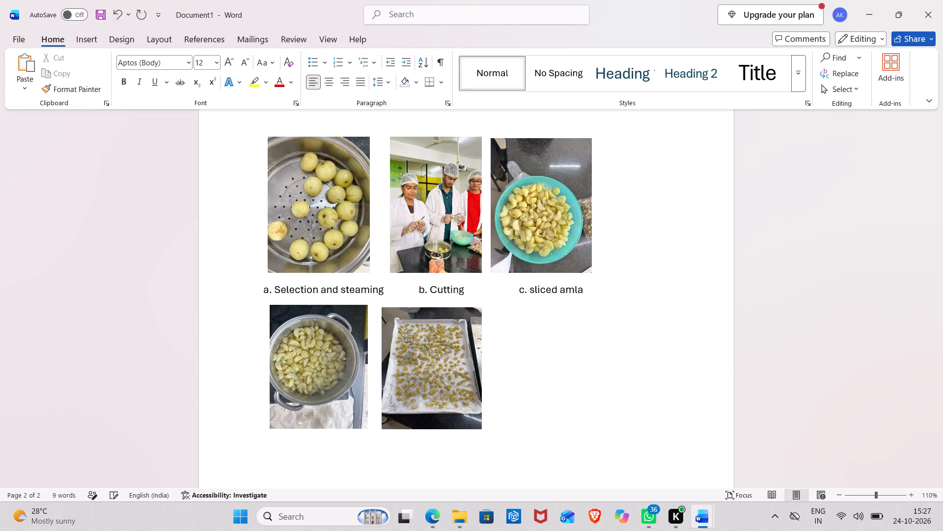
Widen the gap between the Cutting photo and the sliced amla photo with three spaces.
scroll(502, 421, "up", 2)
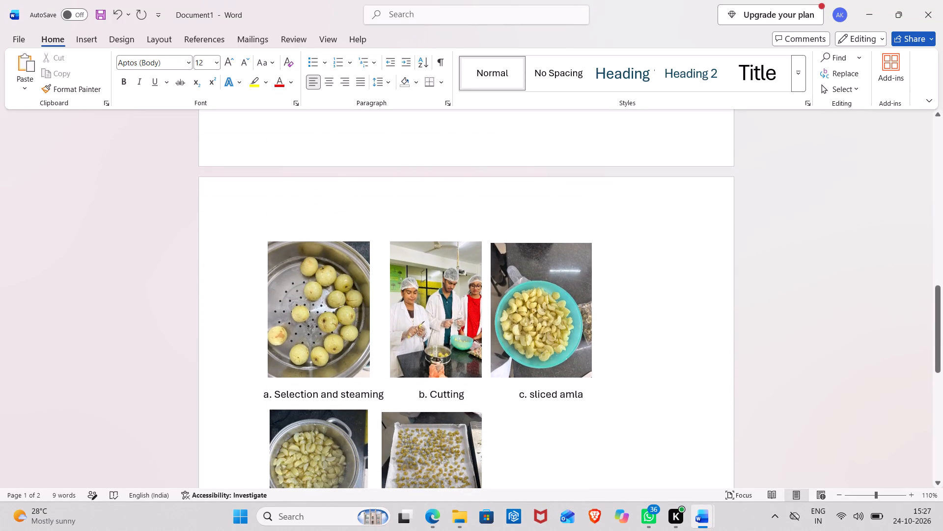
scroll(502, 421, "up", 3)
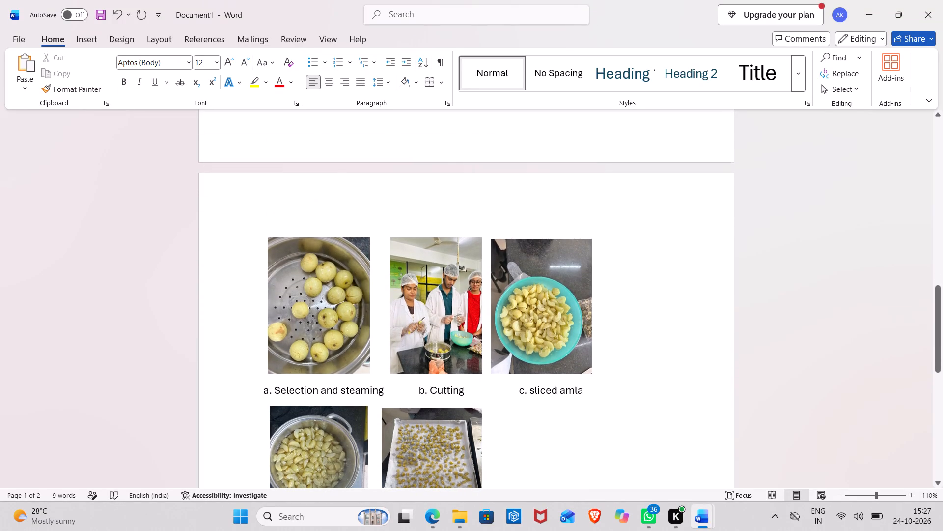
scroll(502, 421, "up", 2)
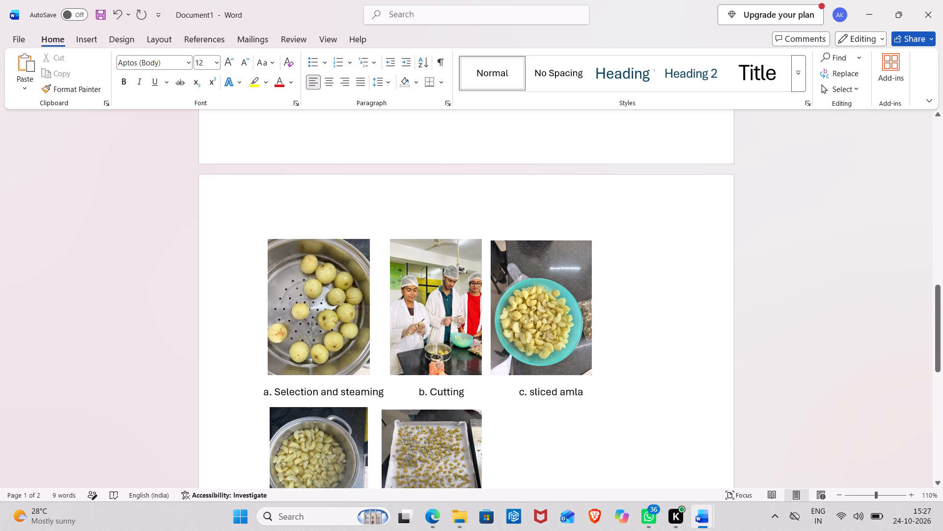
left_click(487, 375)
key("space")
key("space")
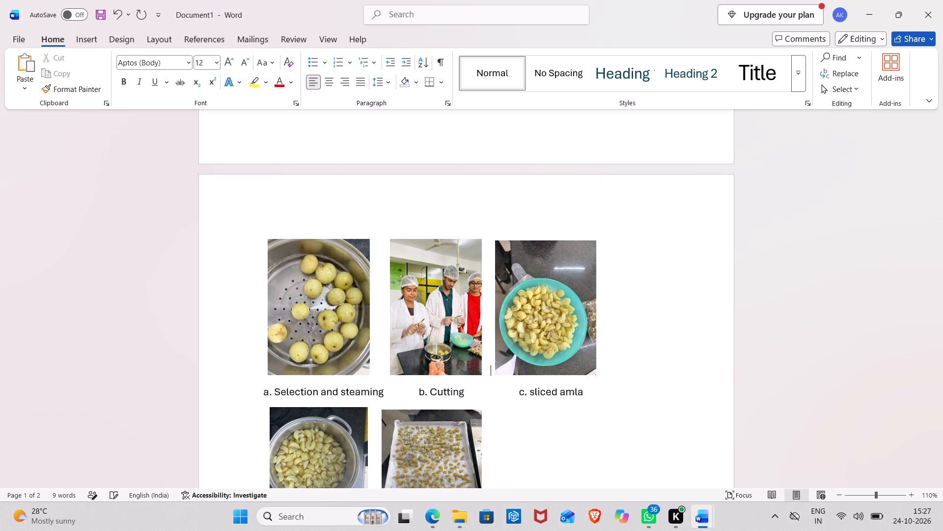
key("space")
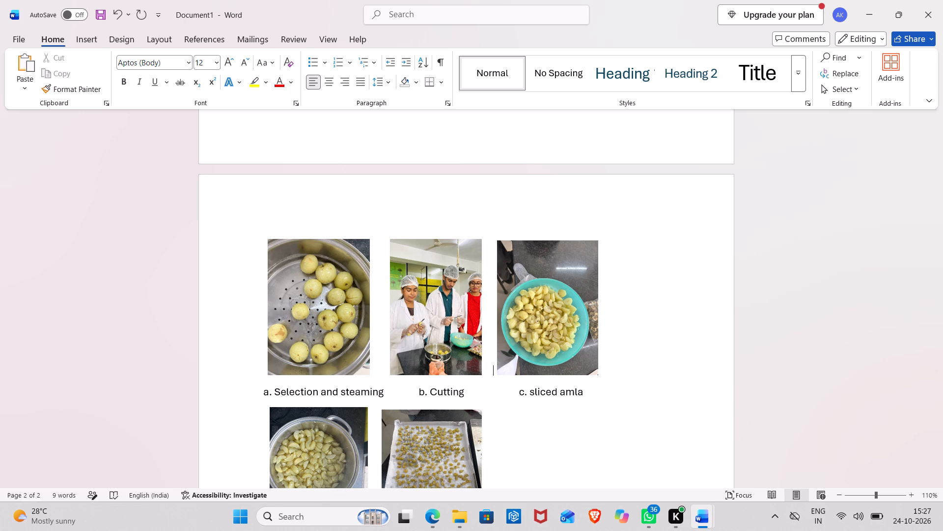
Enlarge the drying tray photo slightly to match the height of the pot photo beside it.
scroll(487, 375, "up", 1)
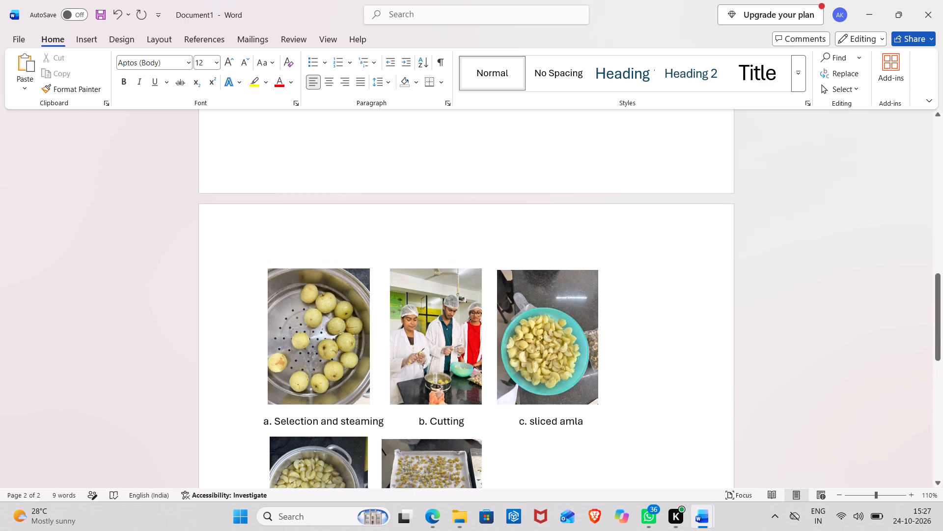
scroll(487, 375, "up", 6)
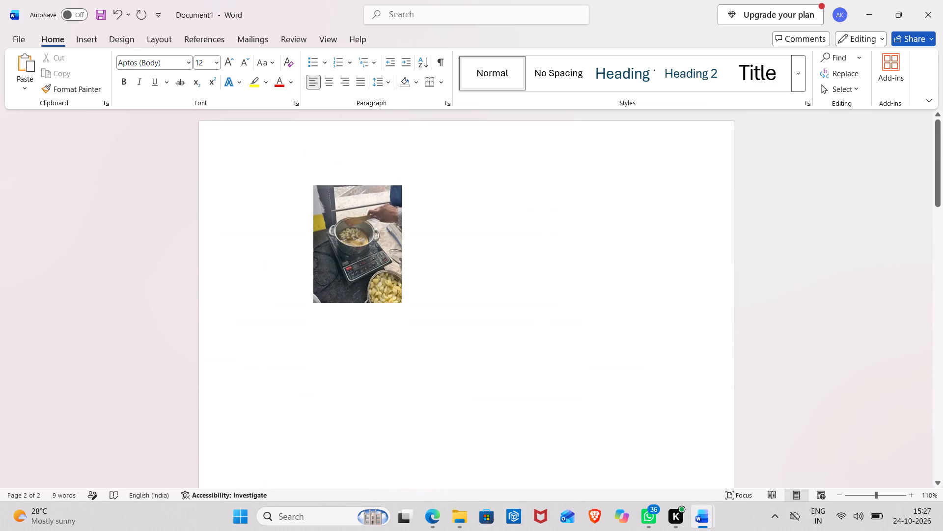
scroll(487, 375, "down", 6)
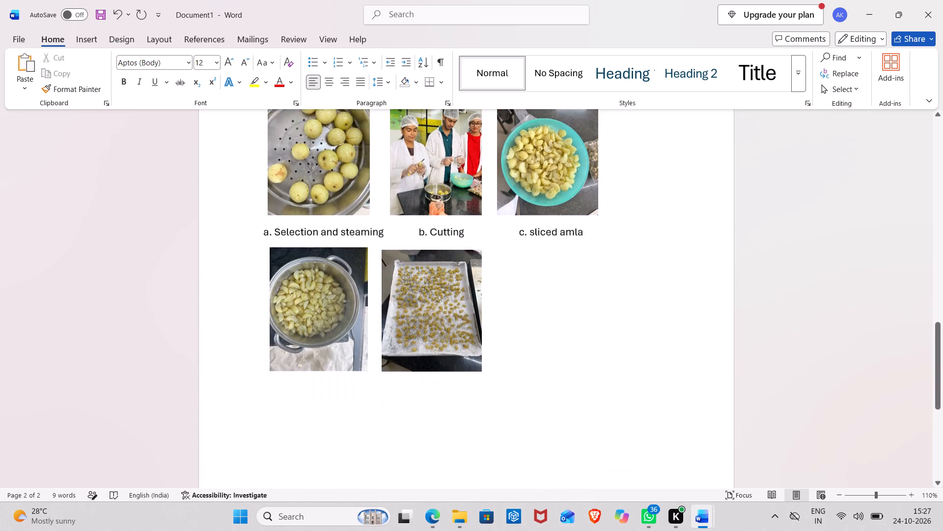
scroll(487, 375, "down", 1)
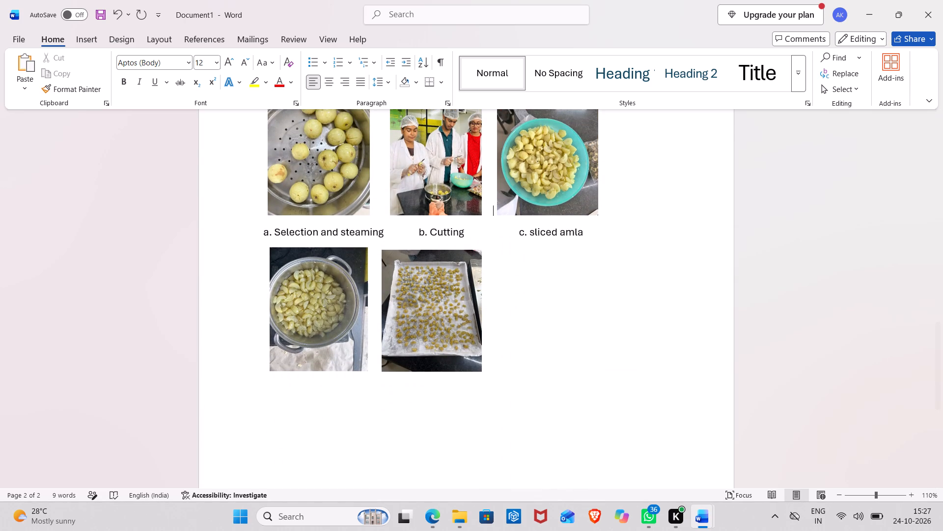
left_click(427, 343)
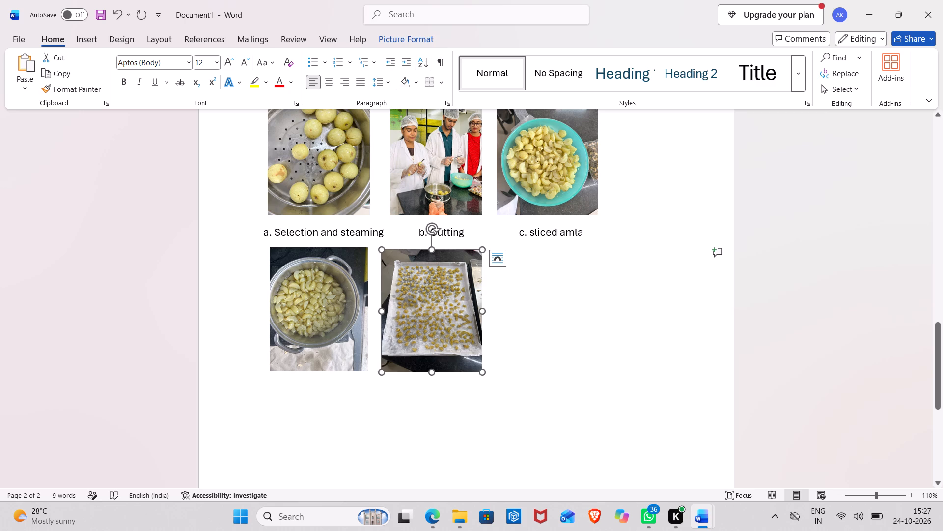
left_click(481, 254)
left_click_drag(483, 249, 481, 254)
left_click_drag(481, 254, 483, 255)
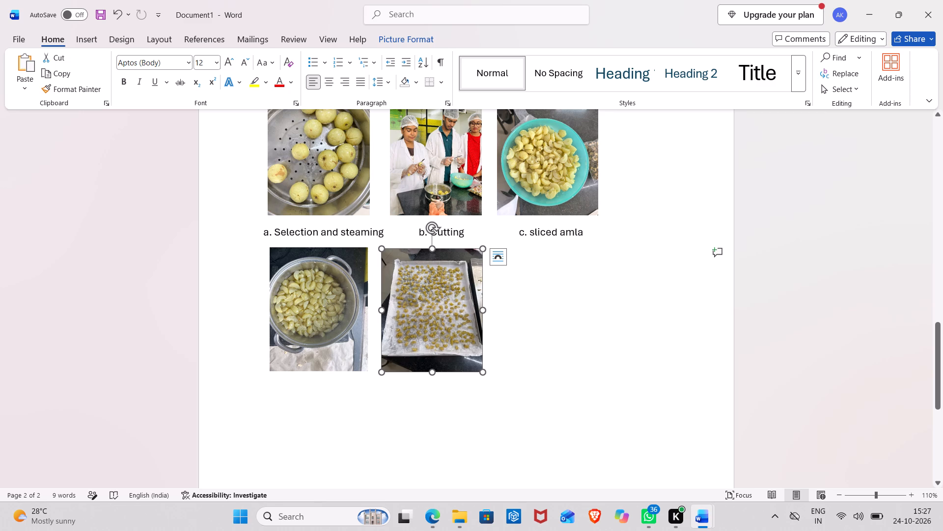
left_click(359, 483)
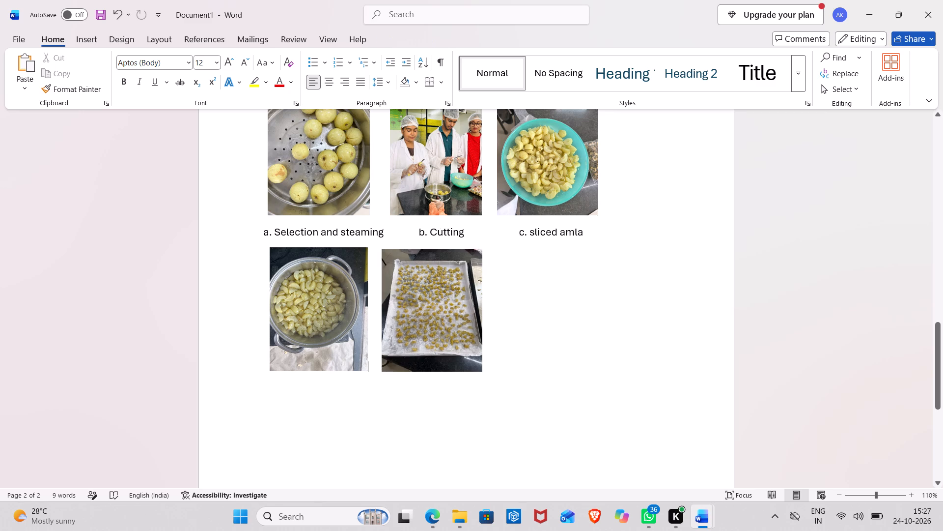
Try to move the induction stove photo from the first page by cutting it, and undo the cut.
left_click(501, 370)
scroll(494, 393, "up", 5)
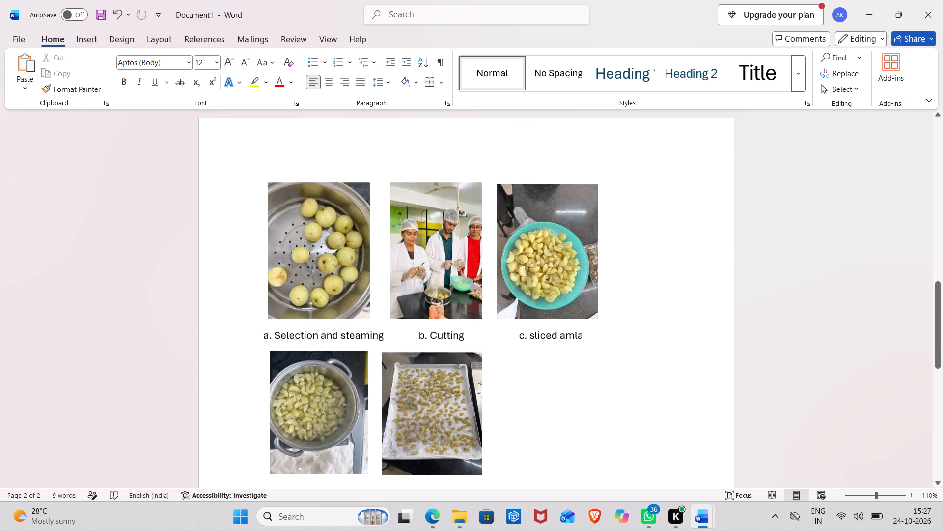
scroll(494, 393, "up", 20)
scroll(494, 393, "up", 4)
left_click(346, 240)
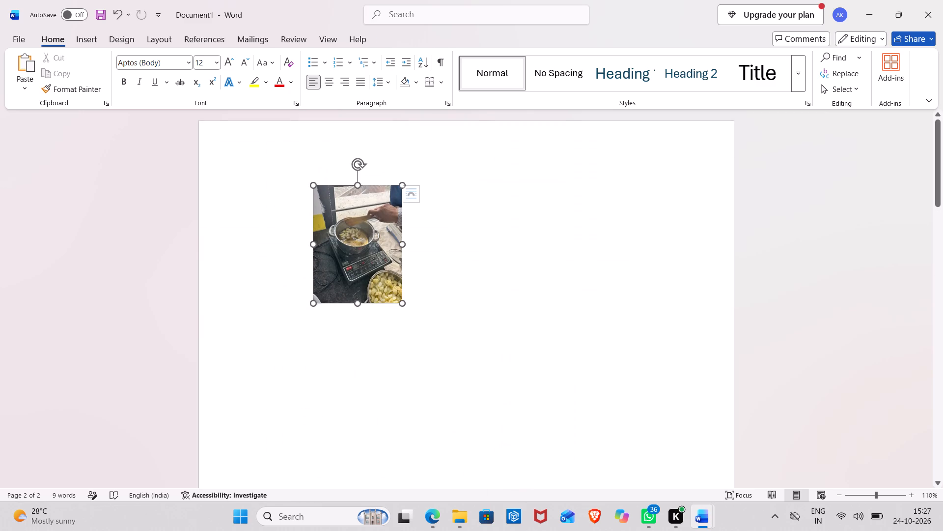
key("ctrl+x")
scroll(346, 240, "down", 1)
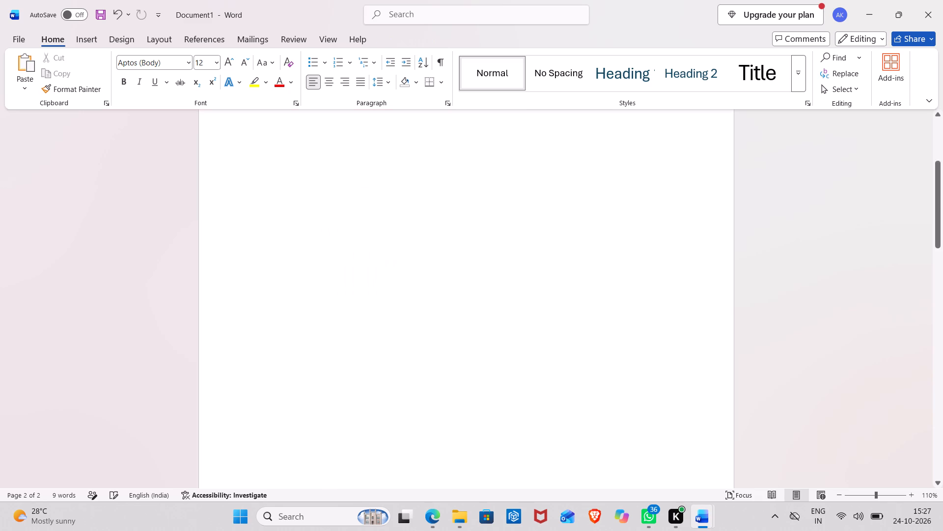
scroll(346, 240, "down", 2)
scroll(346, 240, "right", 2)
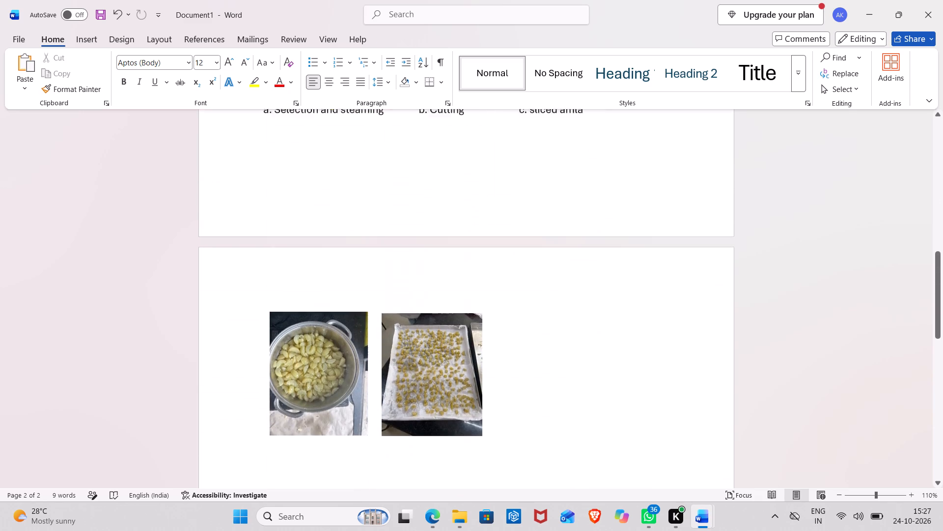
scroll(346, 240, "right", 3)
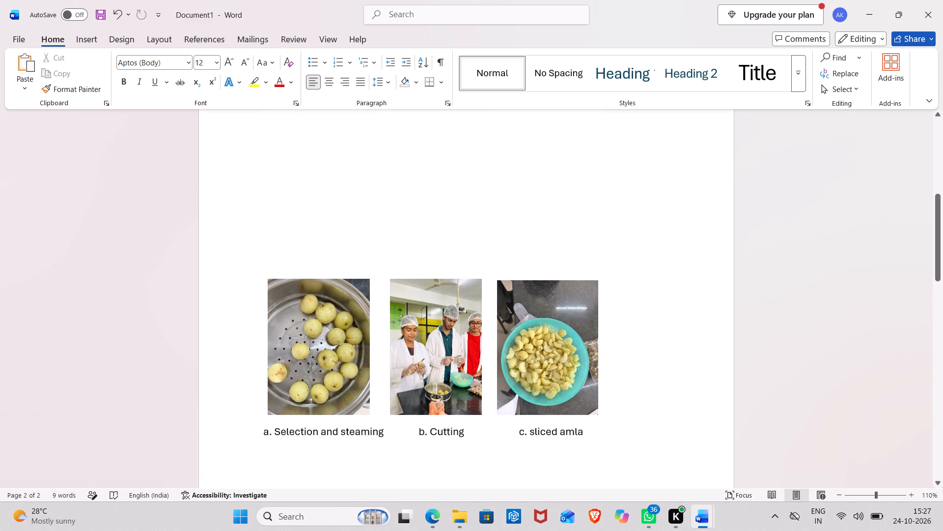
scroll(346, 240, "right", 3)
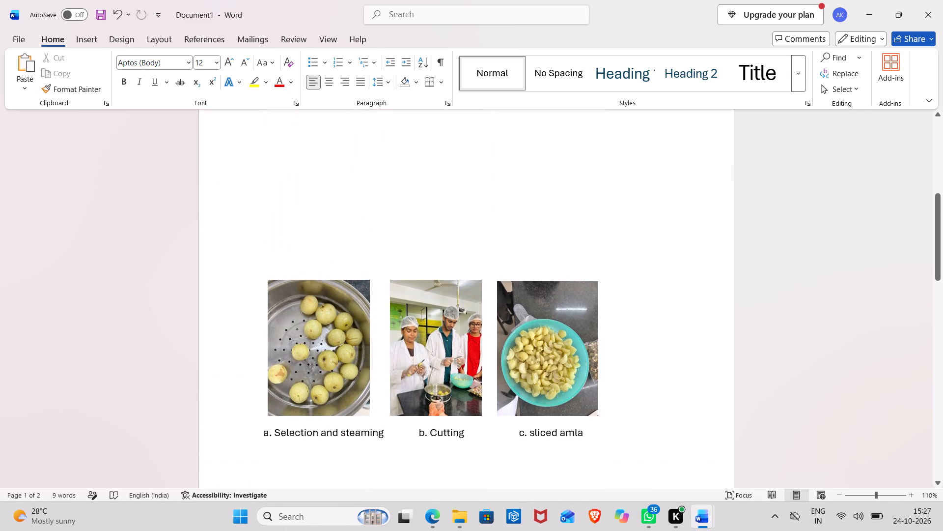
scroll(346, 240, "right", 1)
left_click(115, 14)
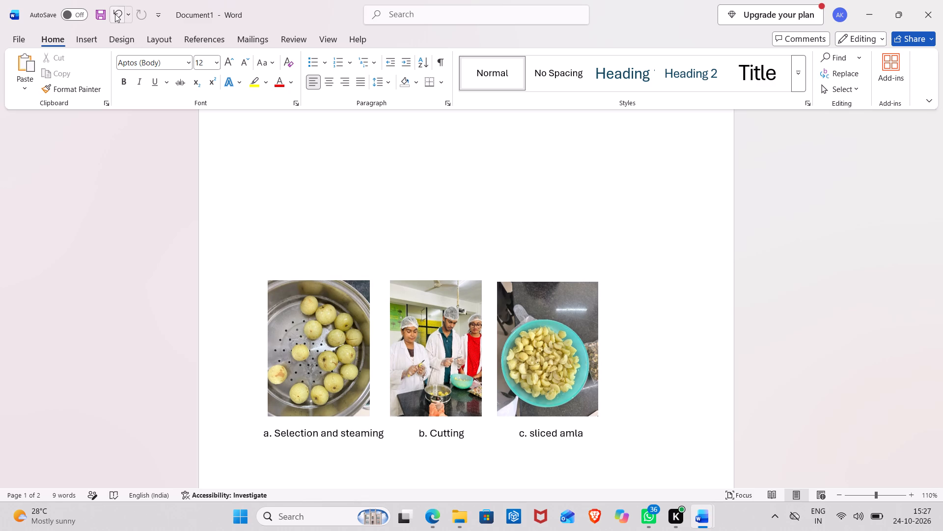
Copy the induction stove photo from the first page and paste it after the drying tray photo in the second row.
scroll(115, 14, "up", 3)
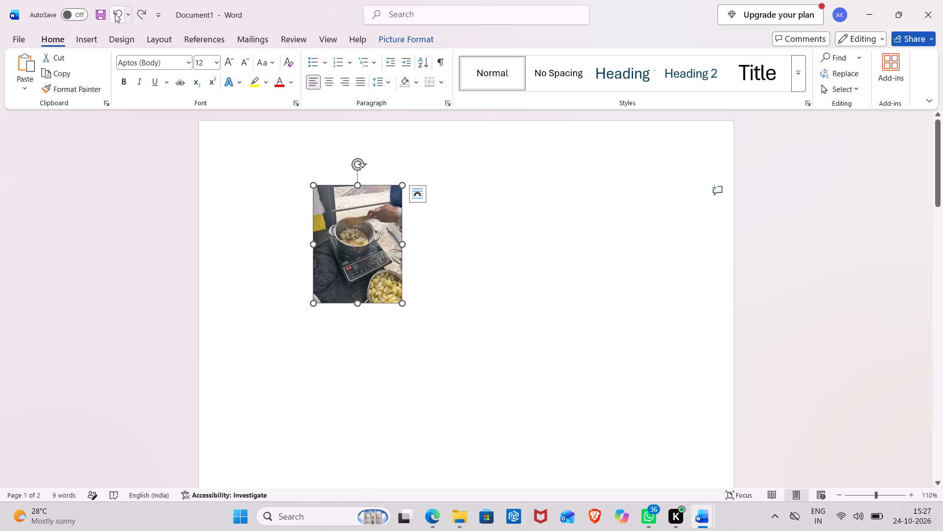
scroll(84, 91, "down", 1)
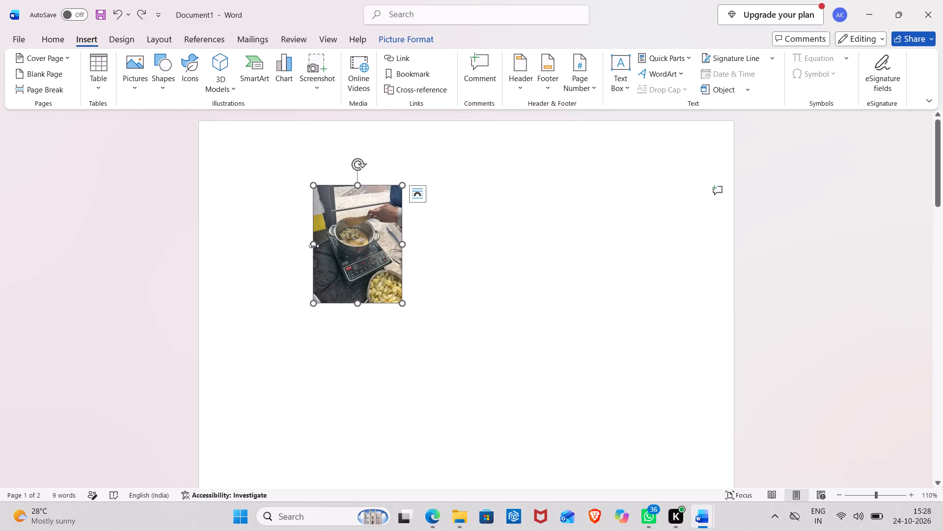
key("ctrl+c")
scroll(314, 246, "down", 7)
scroll(314, 246, "right", 1)
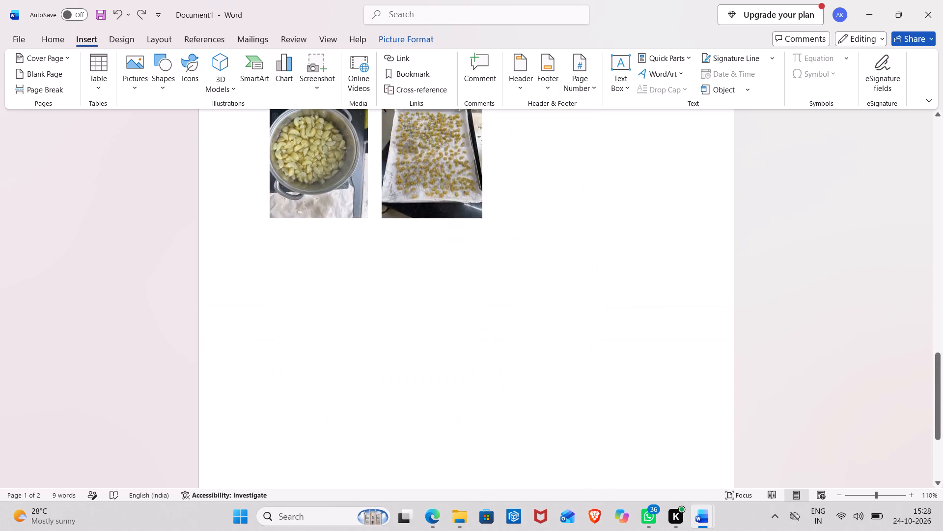
scroll(314, 246, "right", 1)
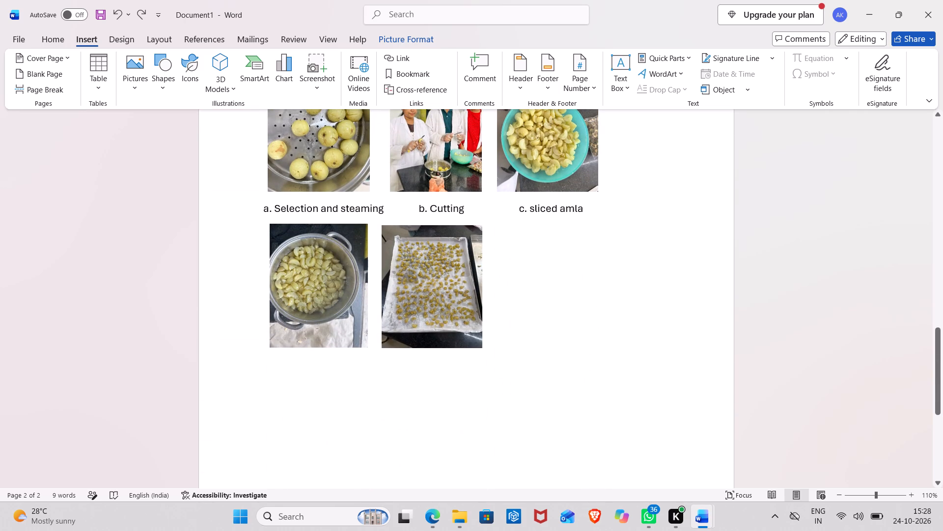
left_click(503, 338)
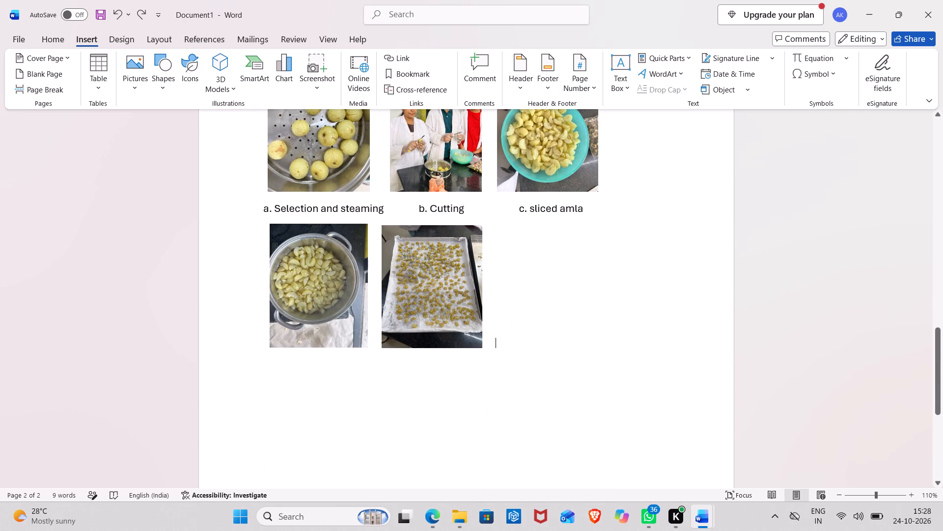
key("ctrl+v")
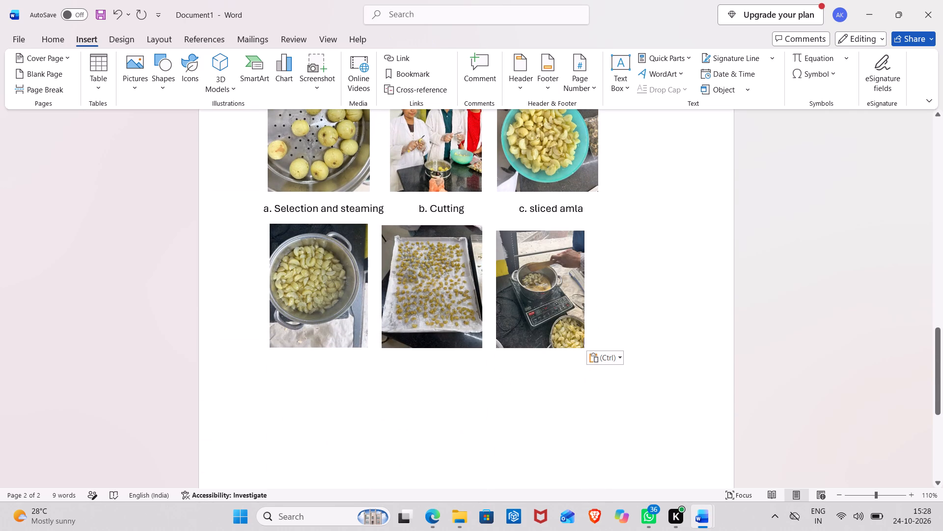
Enlarge the pasted induction stove photo proportionally until its top lines up with the other photos in its row.
left_click(517, 311)
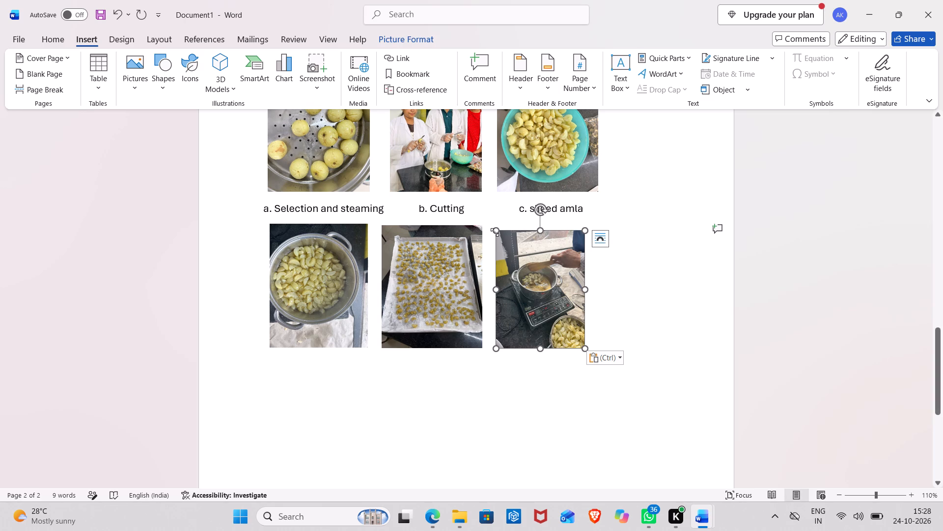
left_click(495, 232)
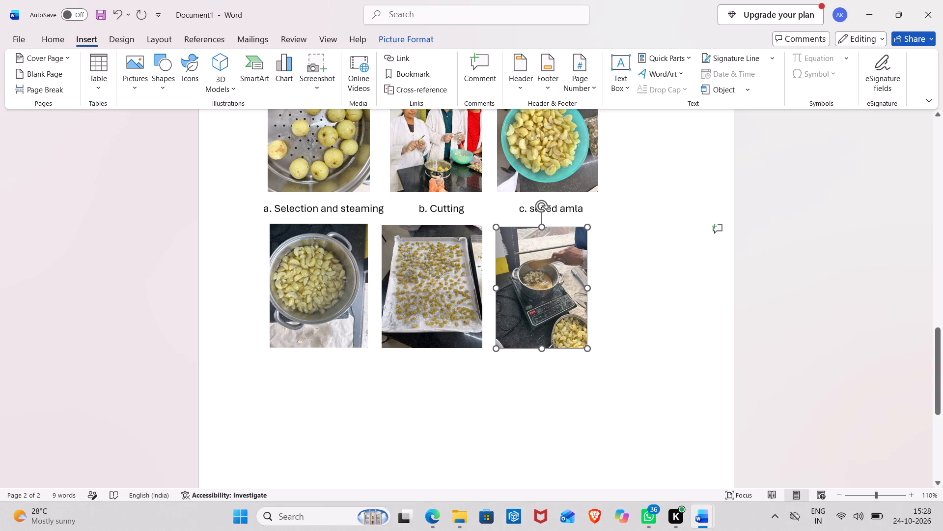
left_click(680, 264)
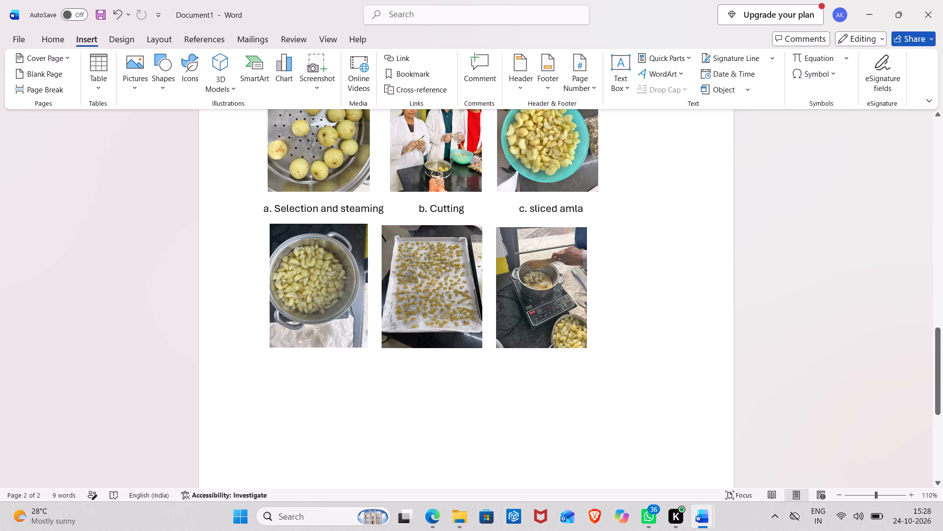
left_click(546, 263)
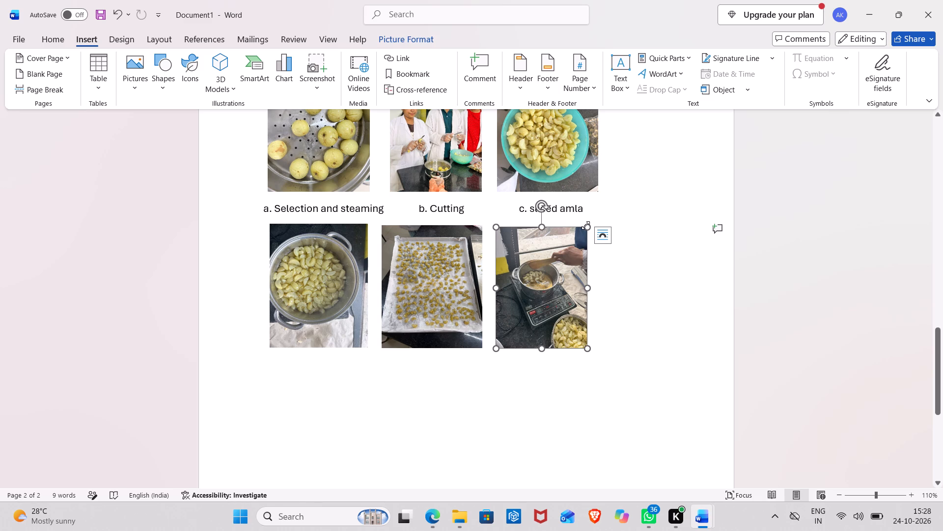
left_click(591, 225)
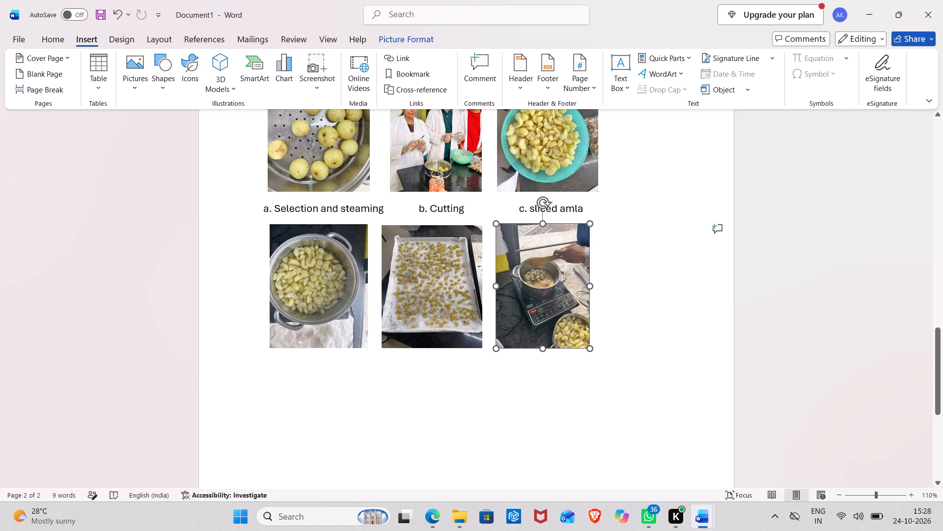
left_click(635, 265)
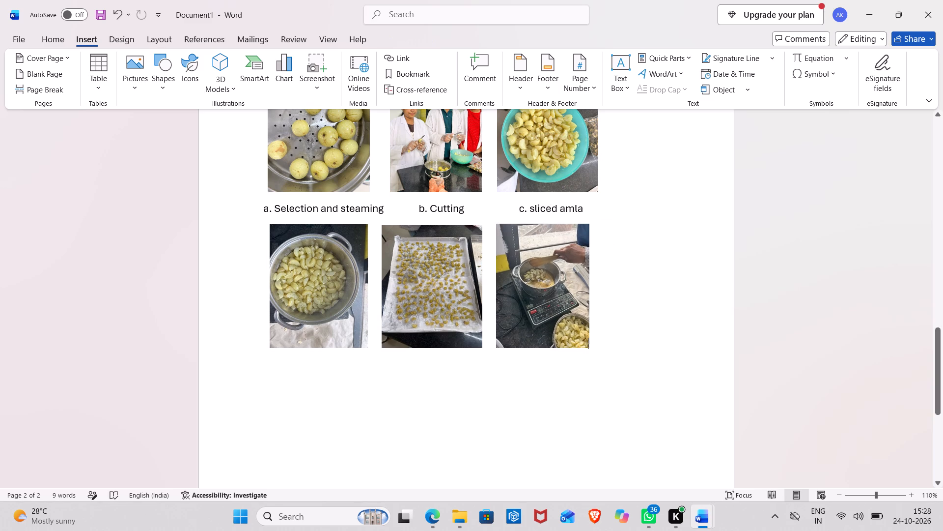
Enlarge the drying tray photo very slightly so its top lines up with the other photos in the second row.
left_click(430, 269)
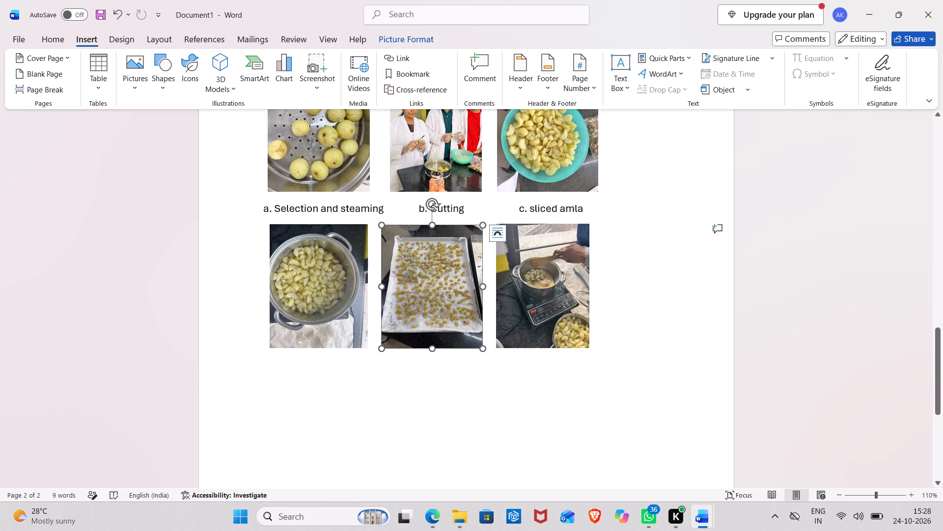
left_click(483, 227)
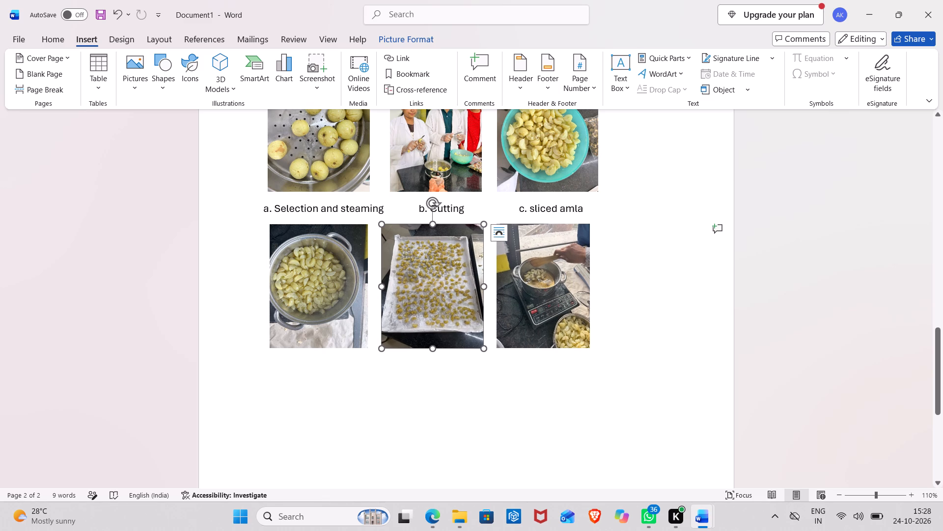
left_click(667, 256)
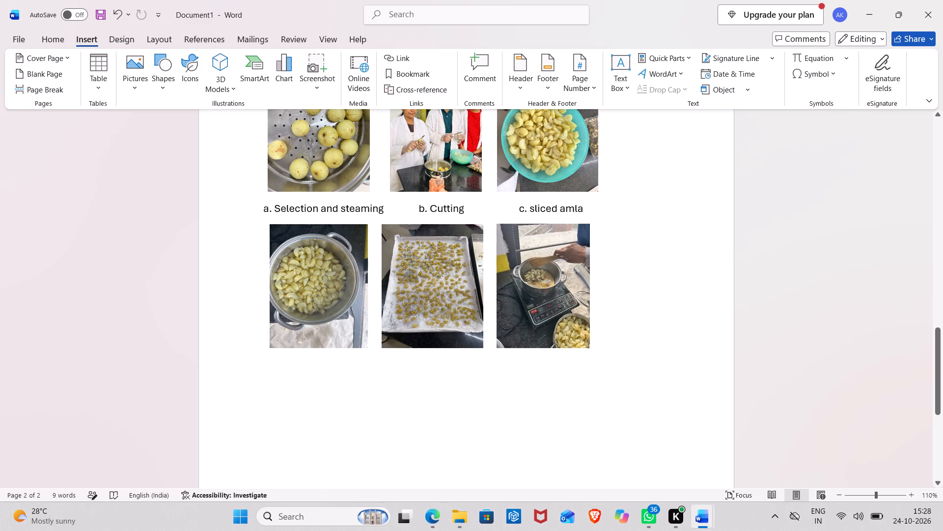
Widen the second-row gaps by adding two spaces before the induction stove photo and one before the drying tray photo.
scroll(667, 256, "up", 1)
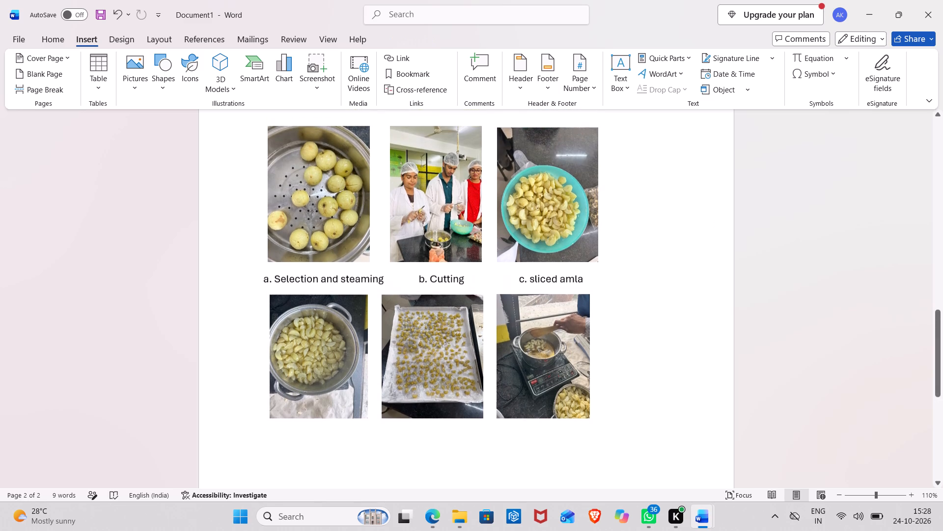
scroll(667, 256, "up", 1)
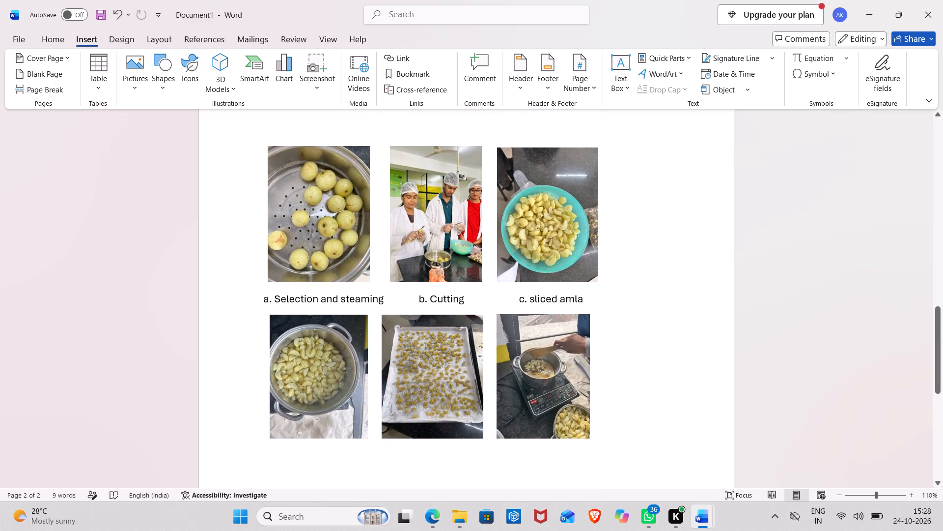
left_click(494, 435)
key("space")
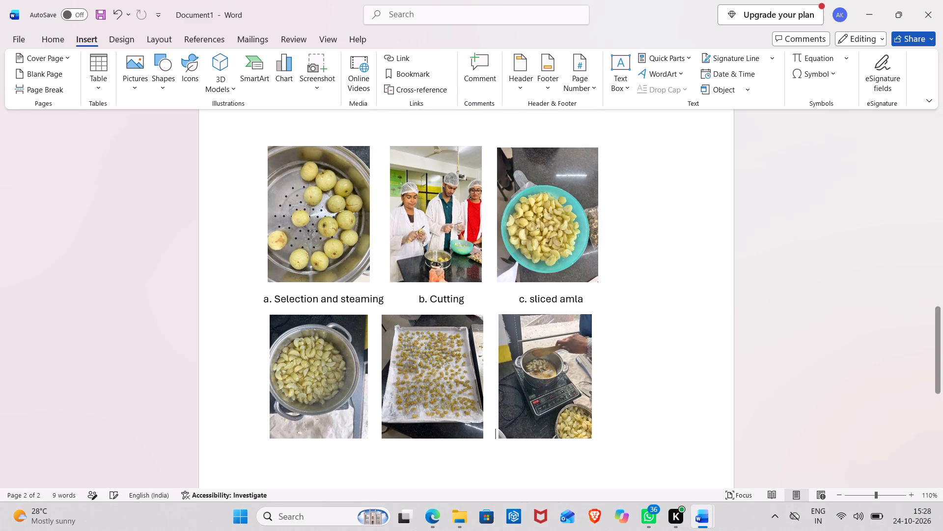
key("space")
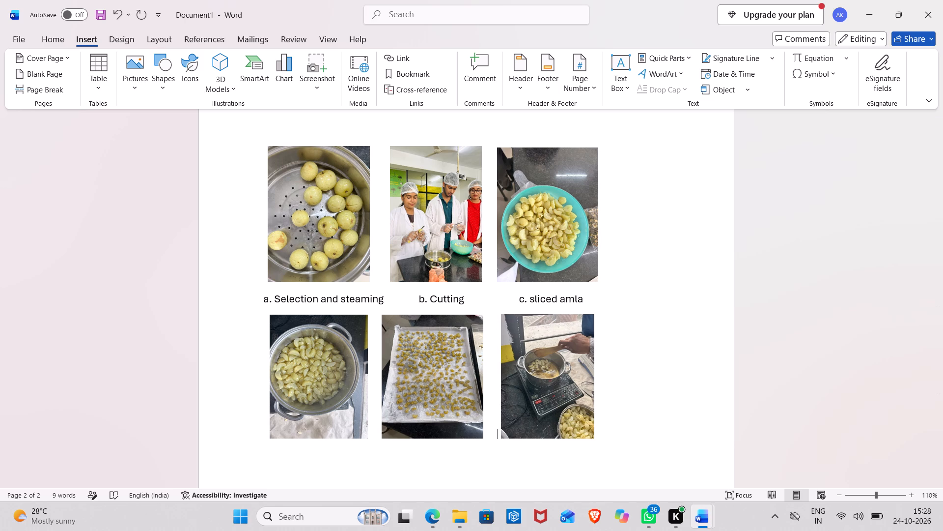
left_click(379, 434)
key("space")
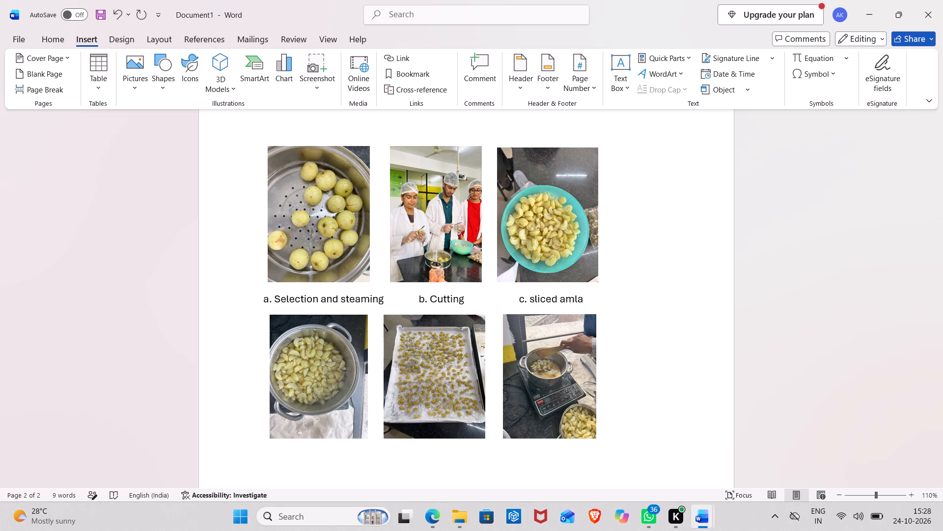
Start a new line below the second row of photos.
left_click(609, 430)
key("Return")
Check the photo on the first page, and return to the photo rows on the second page.
scroll(609, 430, "up", 11)
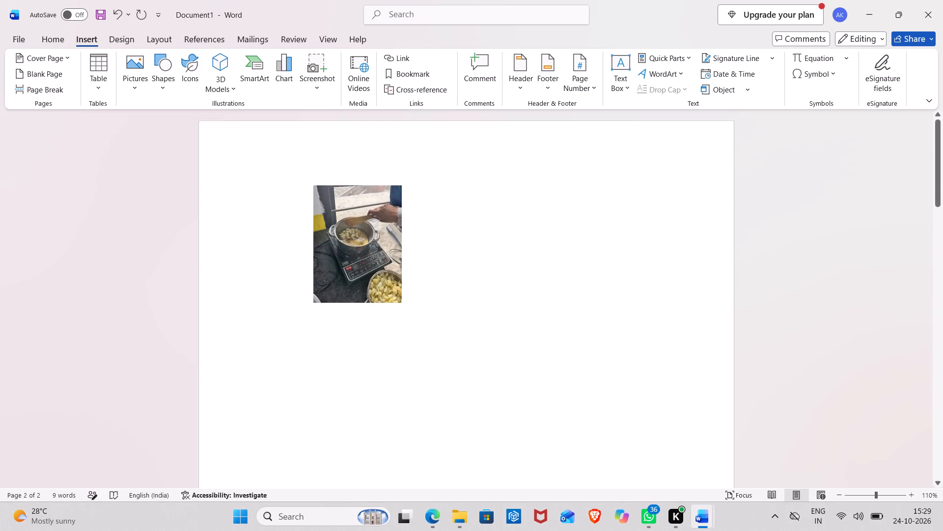
scroll(609, 430, "down", 6)
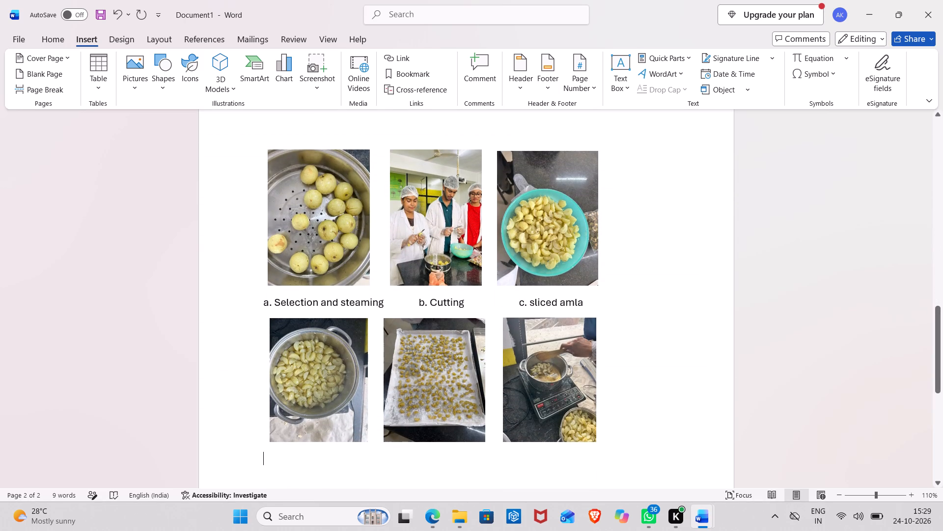
scroll(609, 430, "down", 3)
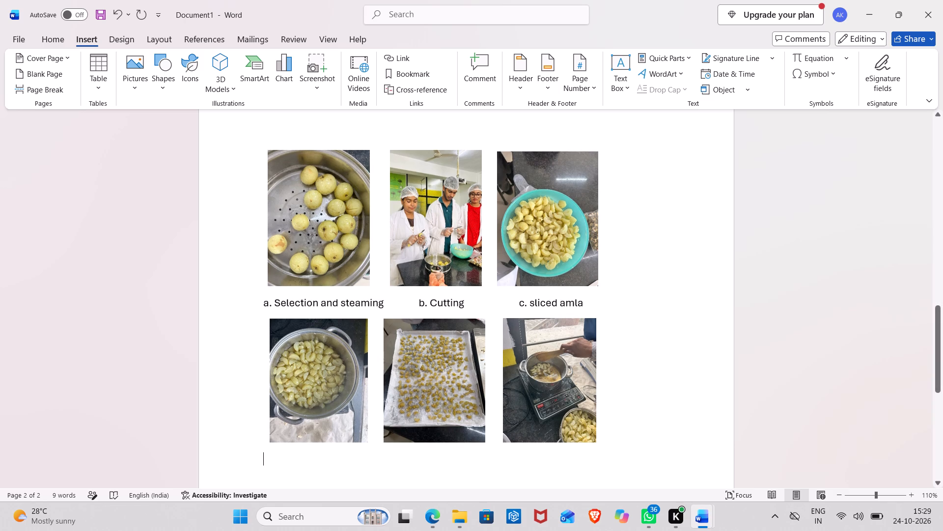
scroll(609, 430, "down", 1)
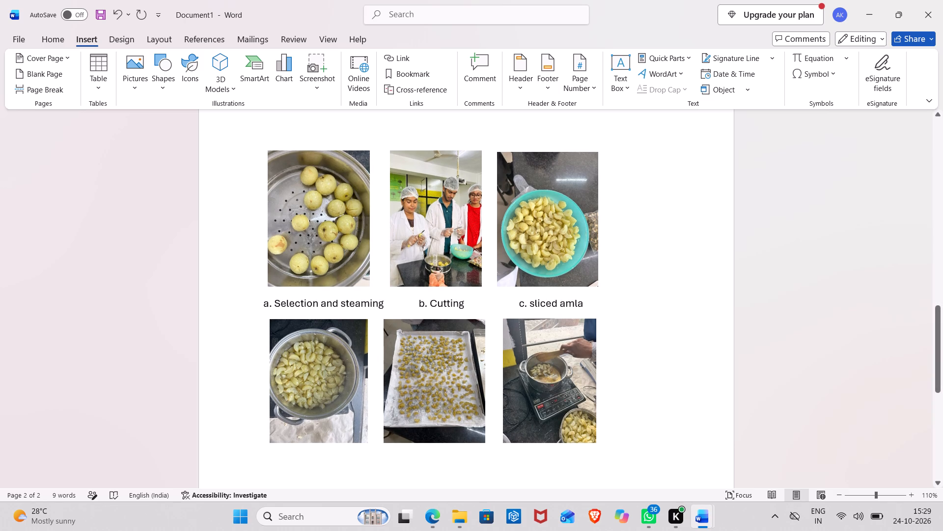
Move the drying tray photo to the end of the second row, separated from the induction stove photo by five added spaces.
left_click(462, 384)
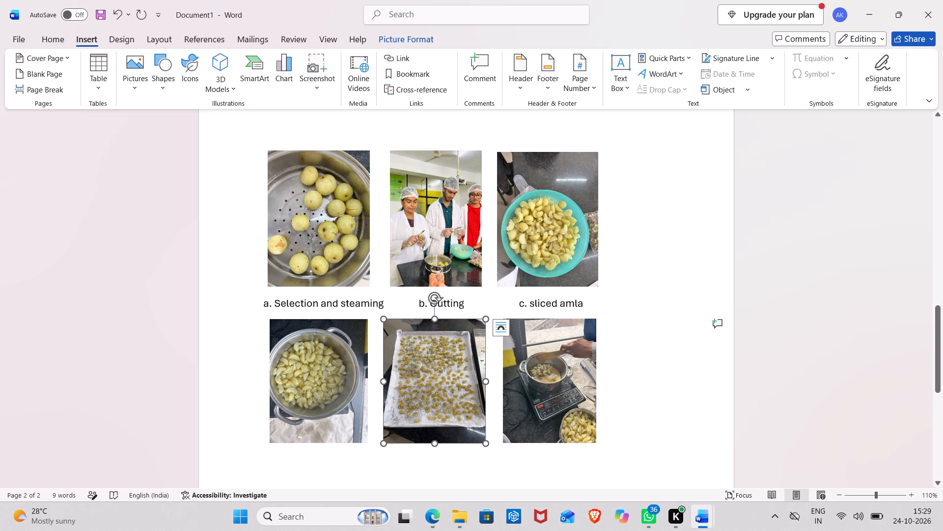
key("ctrl+x")
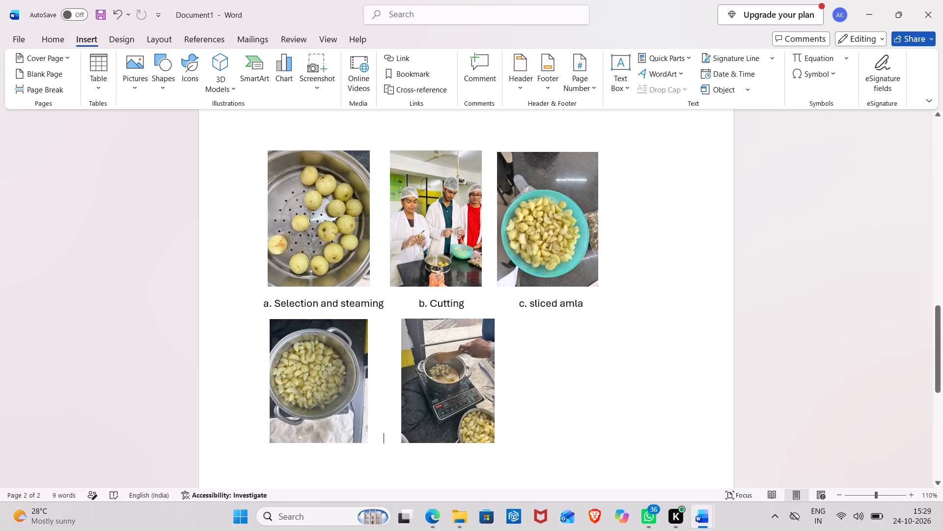
left_click(513, 426)
key("space")
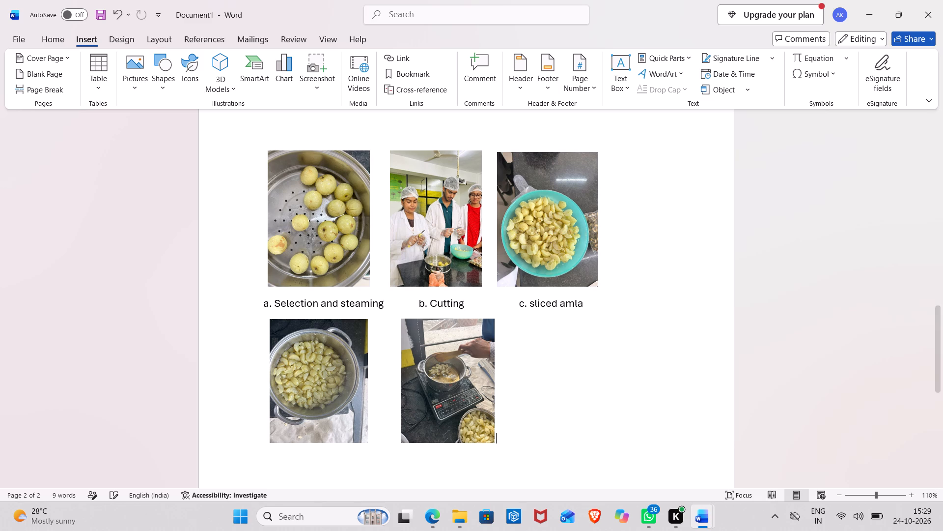
key("space")
key("space")
key("space")
key("space")
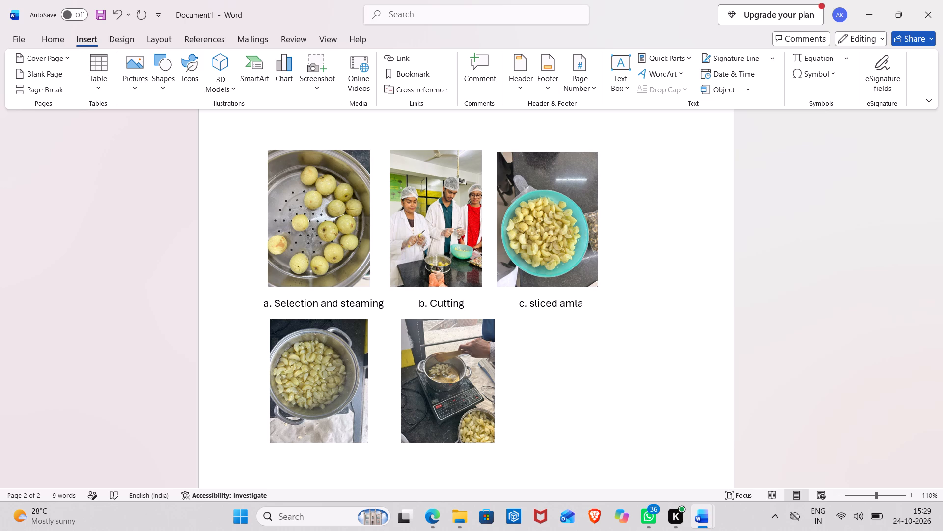
key("ctrl+v")
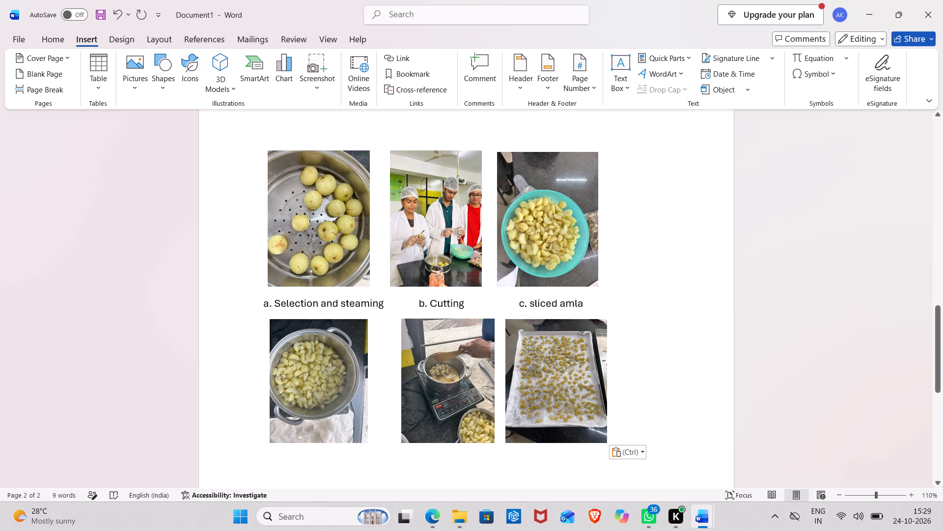
Move the pot photo from the start of the second row to between the induction stove and drying tray photos.
left_click(335, 385)
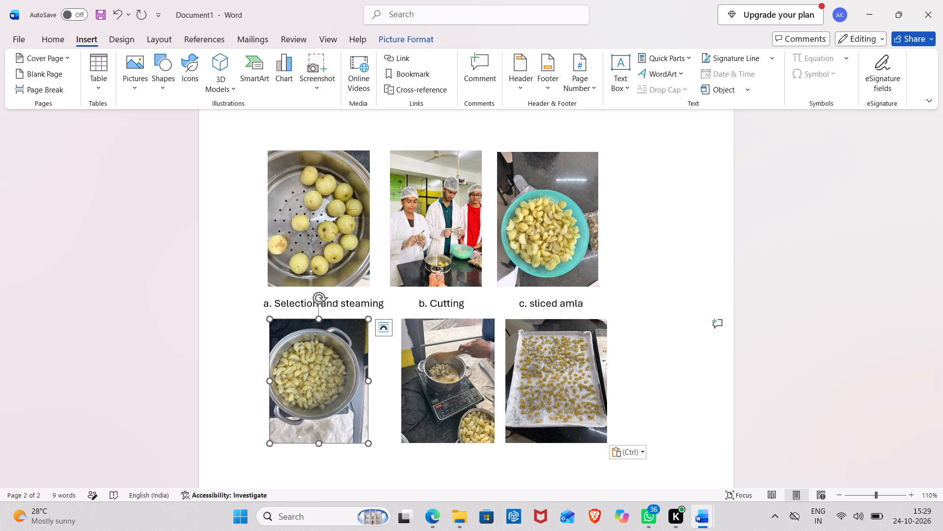
key("ctrl+x")
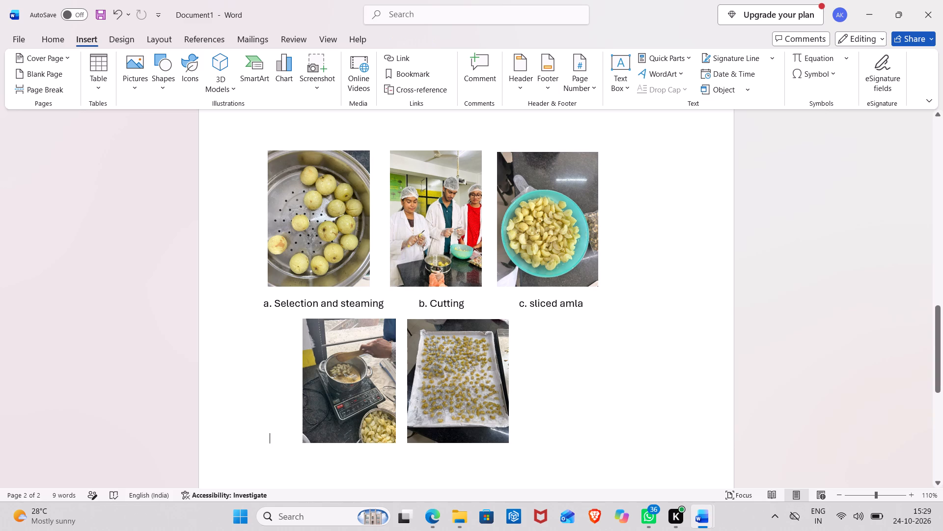
left_click(400, 431)
key("ctrl+v")
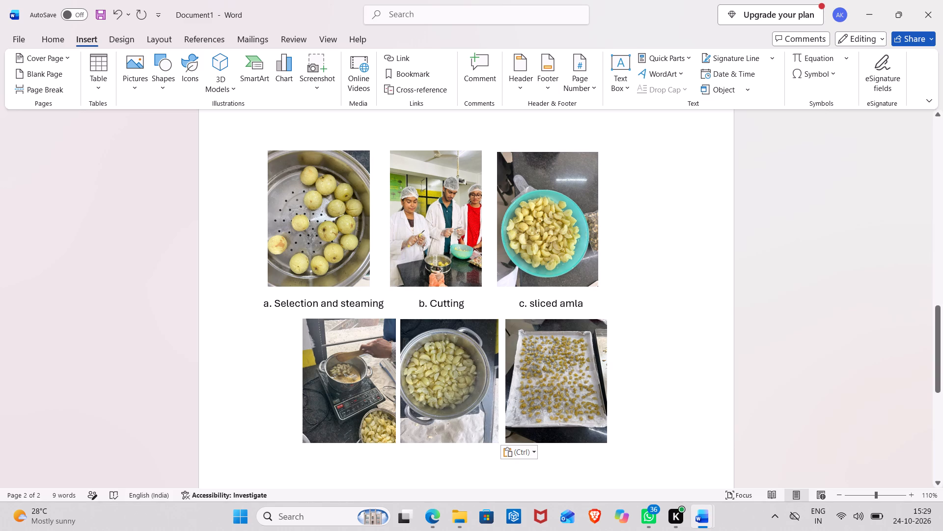
Place the text cursor just before the induction stove photo at the start of the second row.
left_click(299, 436)
Delete 15 spaces before the induction stove photo so the second row starts in line with the first row's first photo.
key("BackSpace")
key("BackSpace")
key("BackSpace")
key("BackSpace")
key("BackSpace")
key("BackSpace")
key("BackSpace")
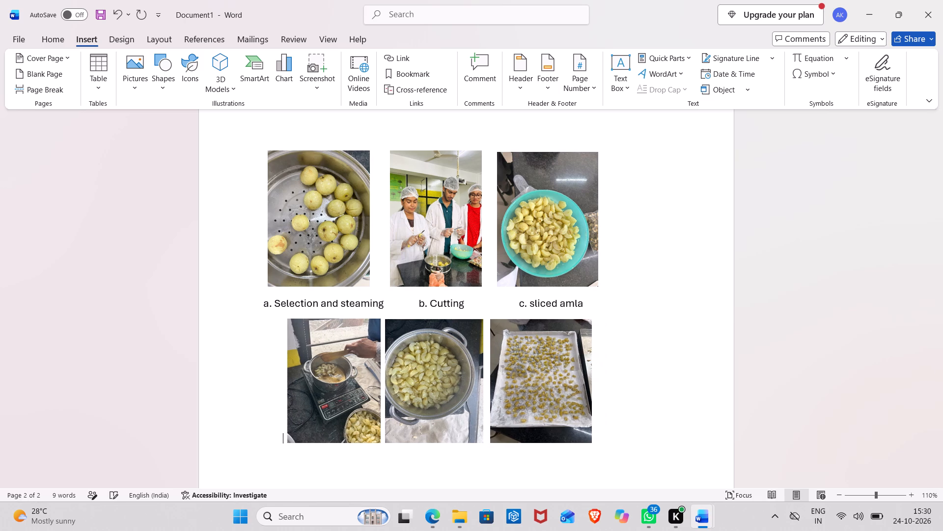
key("BackSpace")
key("BackSpace")
key("BackSpace")
key("BackSpace")
key("BackSpace")
key("BackSpace")
key("BackSpace")
key("BackSpace")
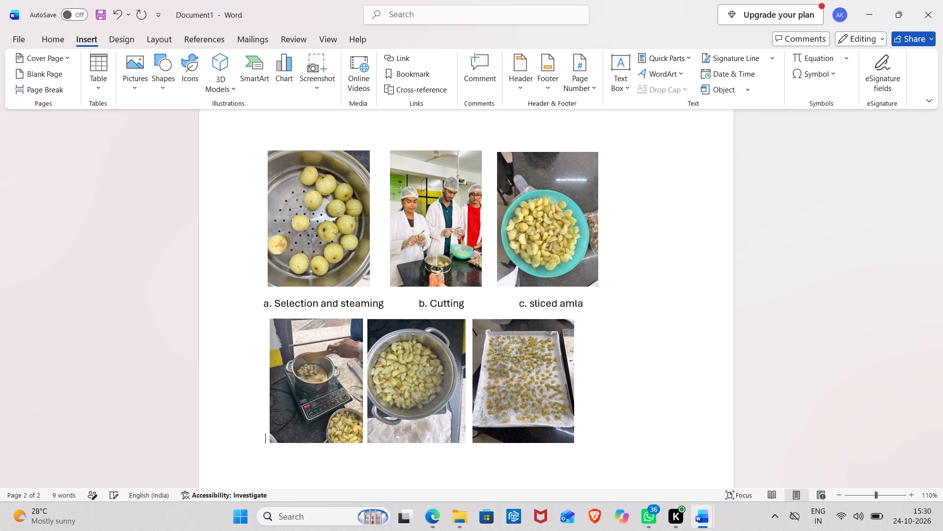
Insert eight spaces between the induction stove photo and the pot photo in the second row.
left_click(364, 438)
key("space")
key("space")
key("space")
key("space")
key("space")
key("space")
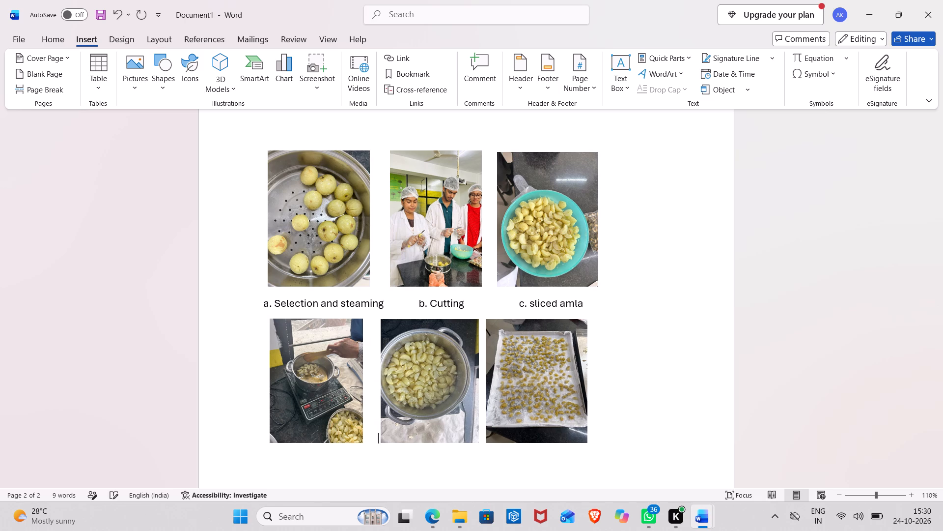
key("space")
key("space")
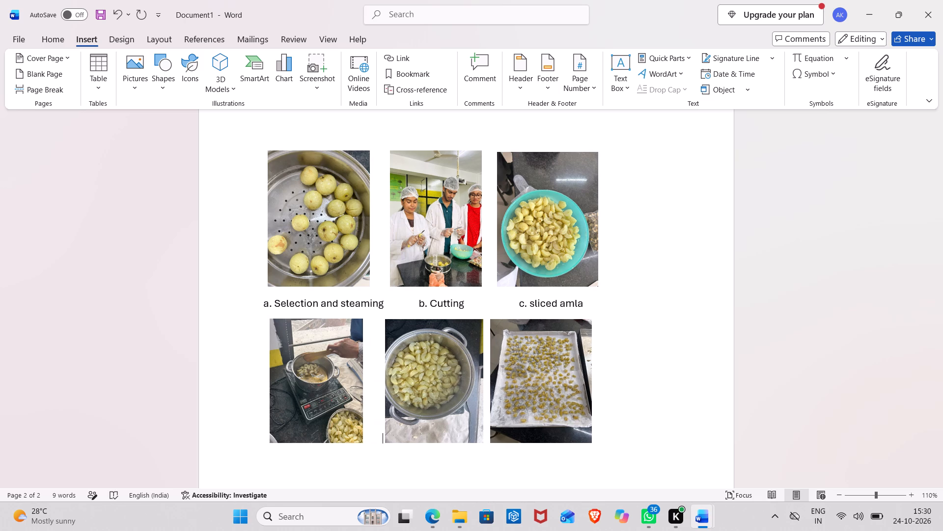
Insert five spaces between the pot photo and the drying tray photo, and check the alignment of both rows.
left_click(486, 433)
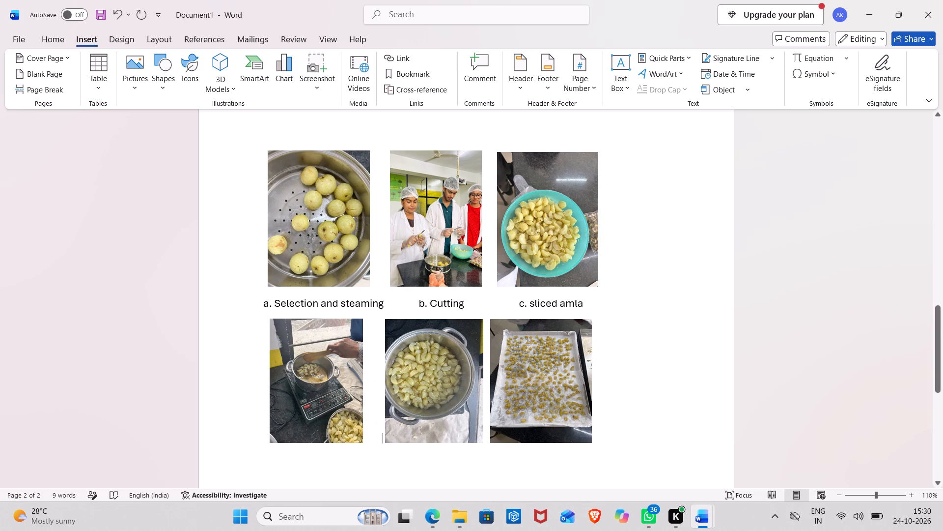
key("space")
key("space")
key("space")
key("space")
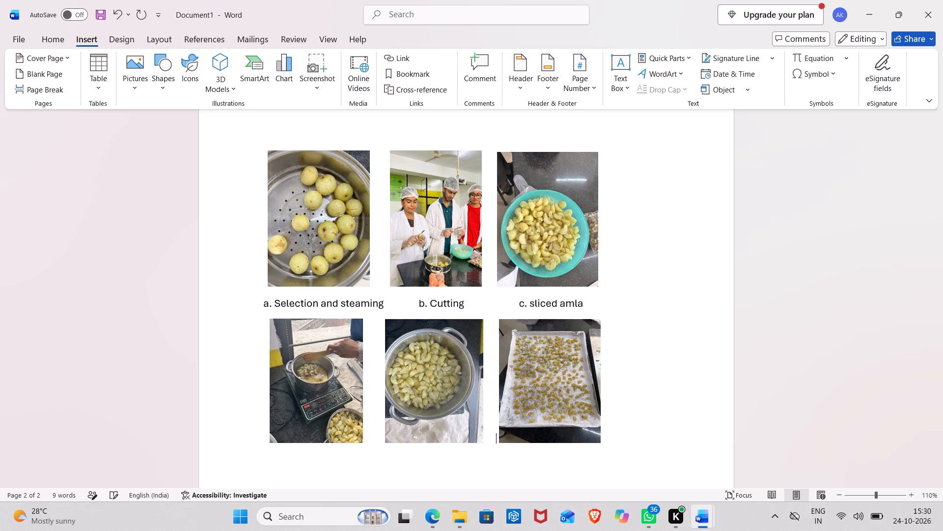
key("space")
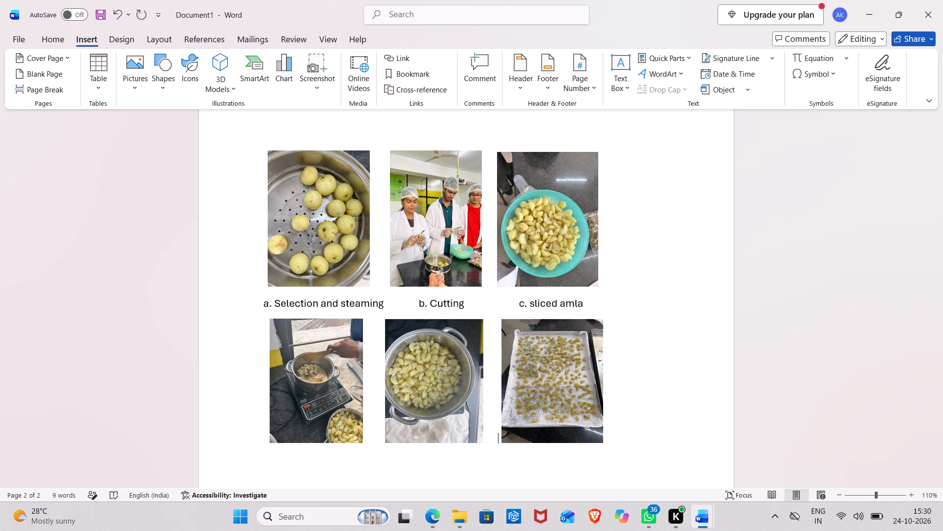
scroll(486, 433, "up", 4)
scroll(486, 433, "down", 9)
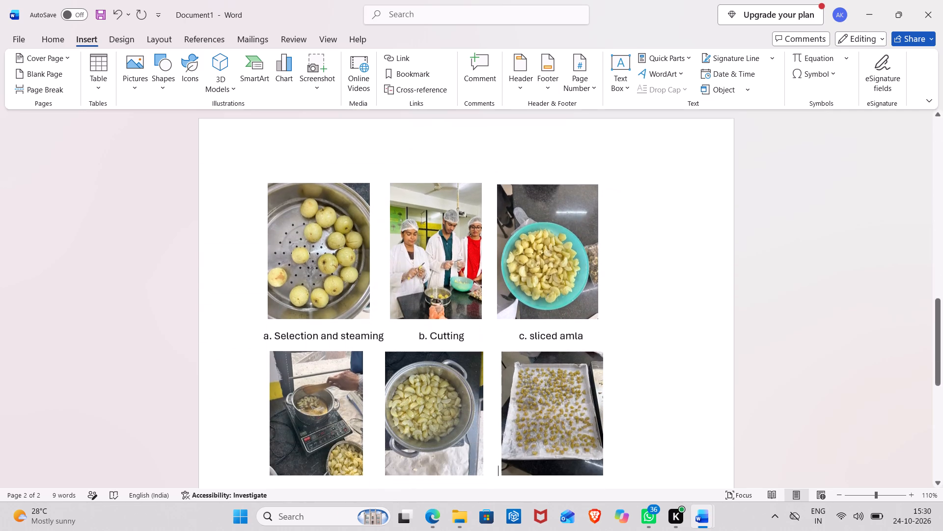
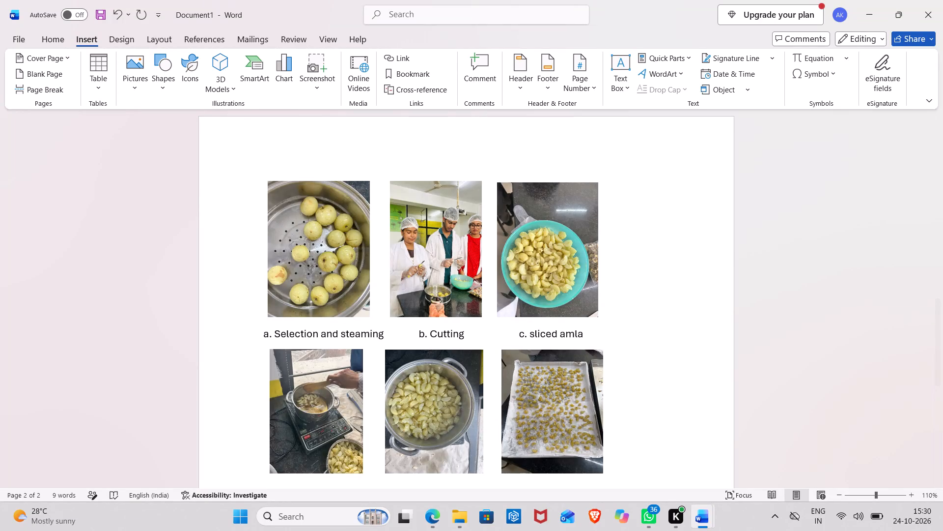
Paste the photo of white granules being poured into a pot before the induction stove photo, and shrink it proportionally to about half its width.
key("ctrl+v")
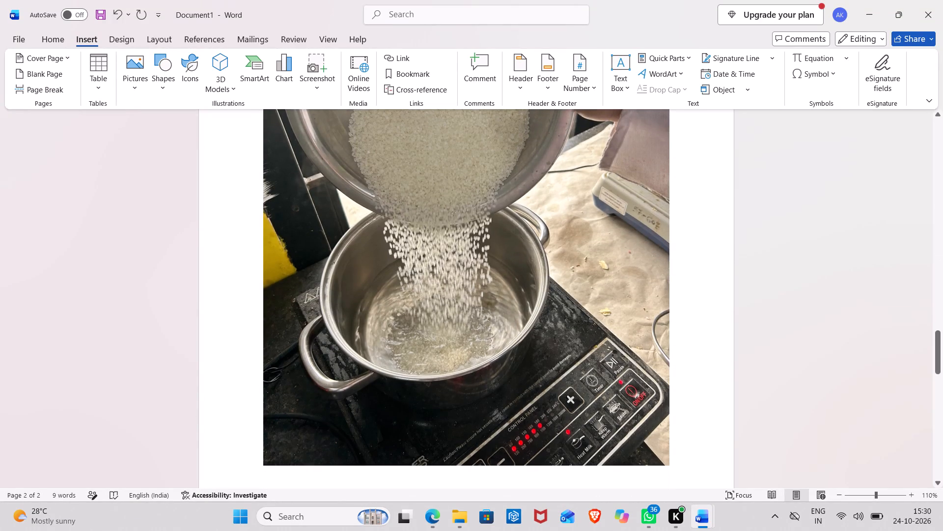
left_click(616, 437)
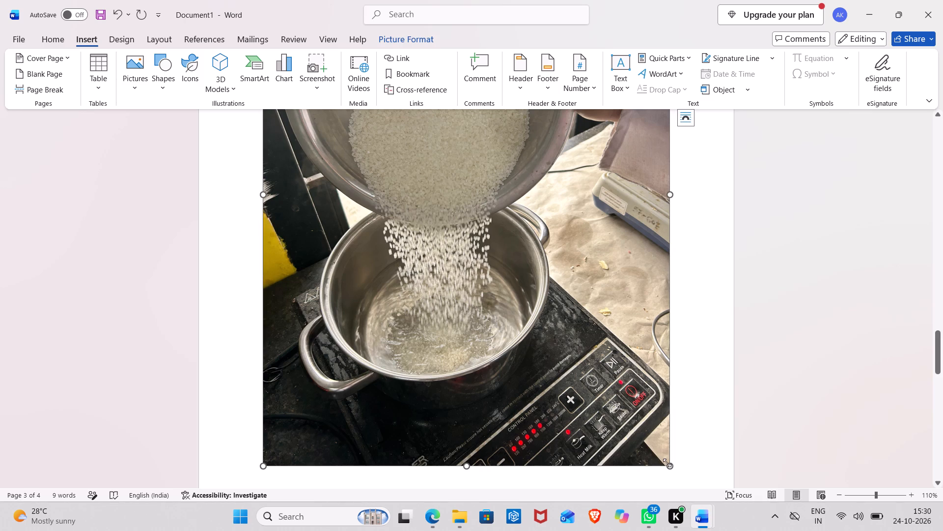
left_click_drag(667, 463, 383, 208)
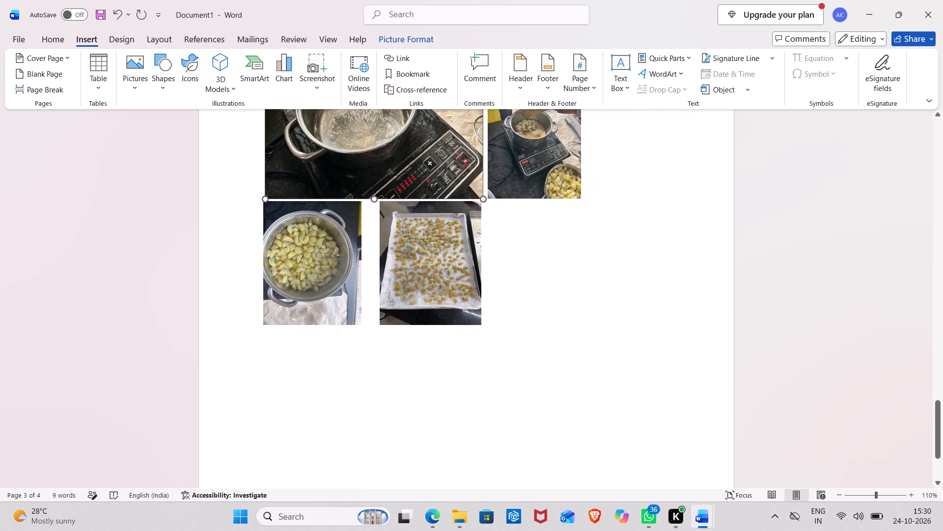
Shrink the sugar-pouring photo at the start of the second row to about the height of the neighbouring stirring photo.
left_click_drag(383, 208, 305, 157)
scroll(305, 158, "up", 3)
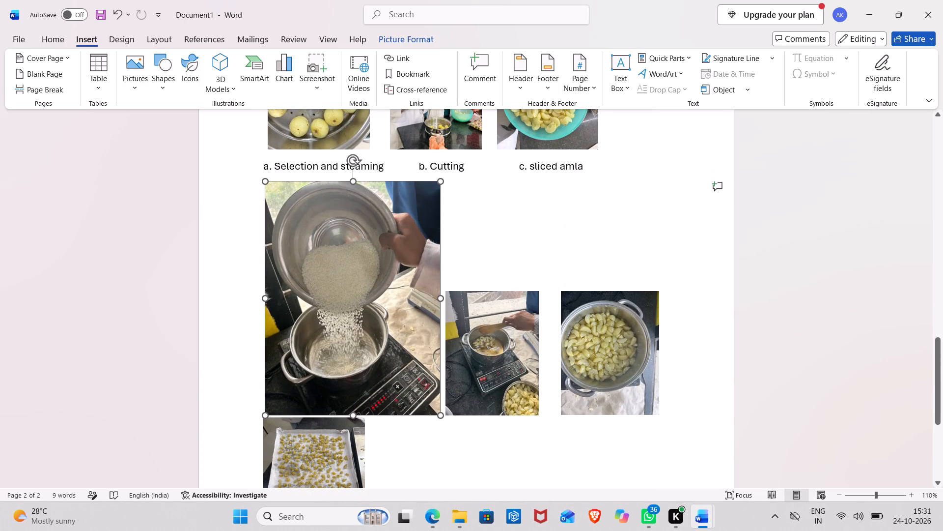
left_click_drag(440, 417, 417, 395)
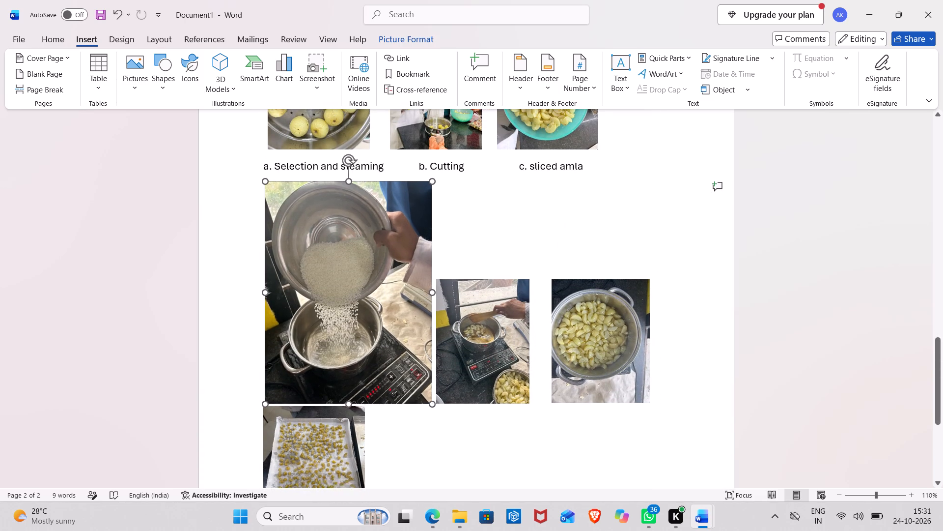
left_click_drag(417, 395, 345, 306)
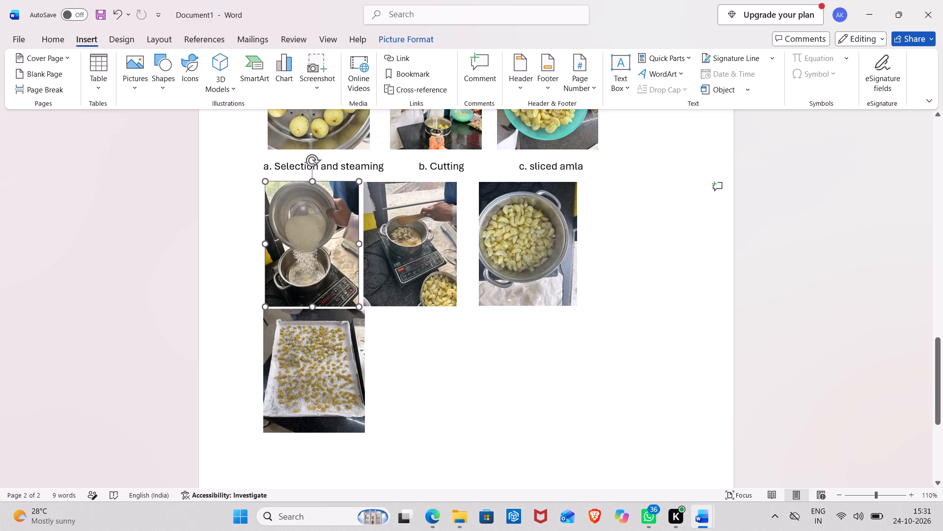
left_click_drag(345, 306, 369, 306)
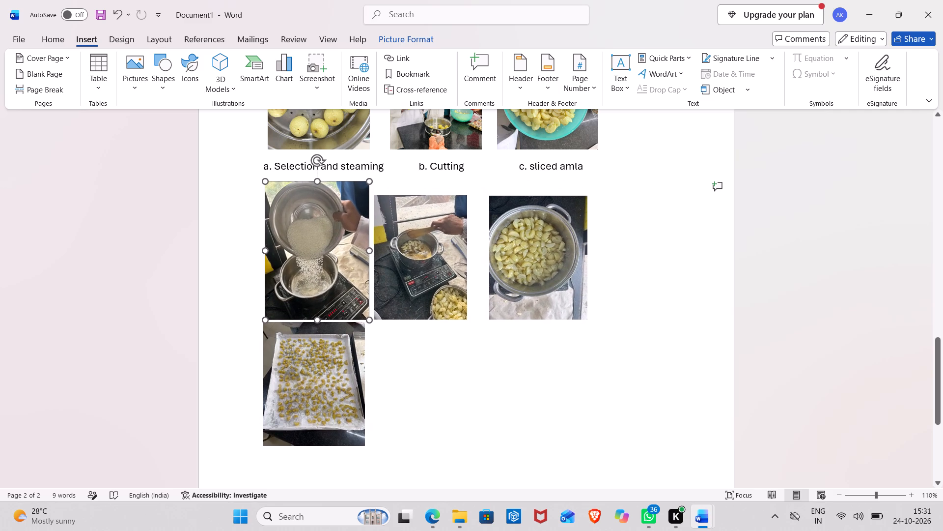
left_click_drag(369, 306, 361, 295)
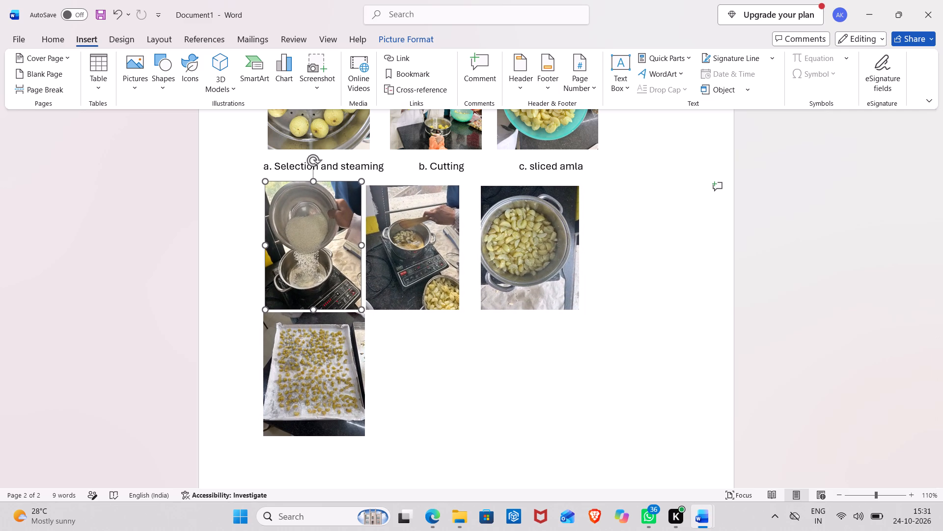
left_click_drag(361, 295, 360, 293)
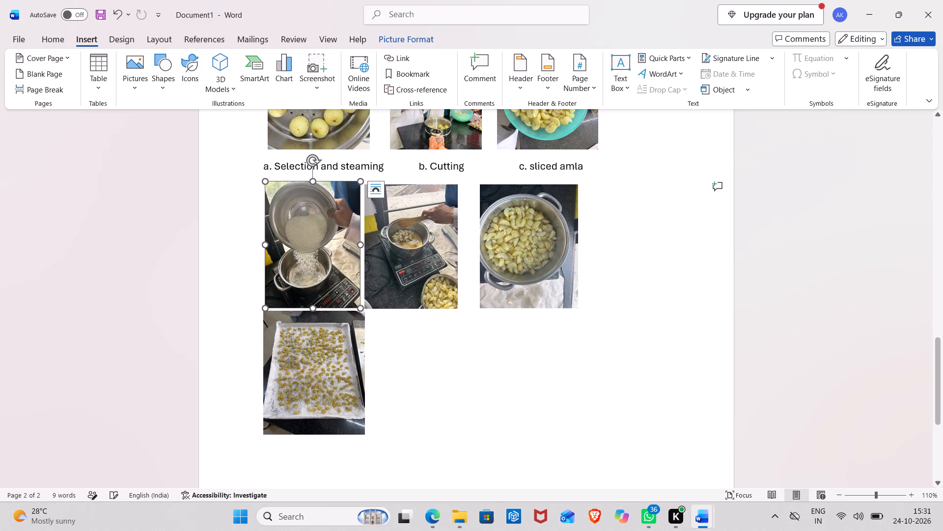
left_click(363, 298)
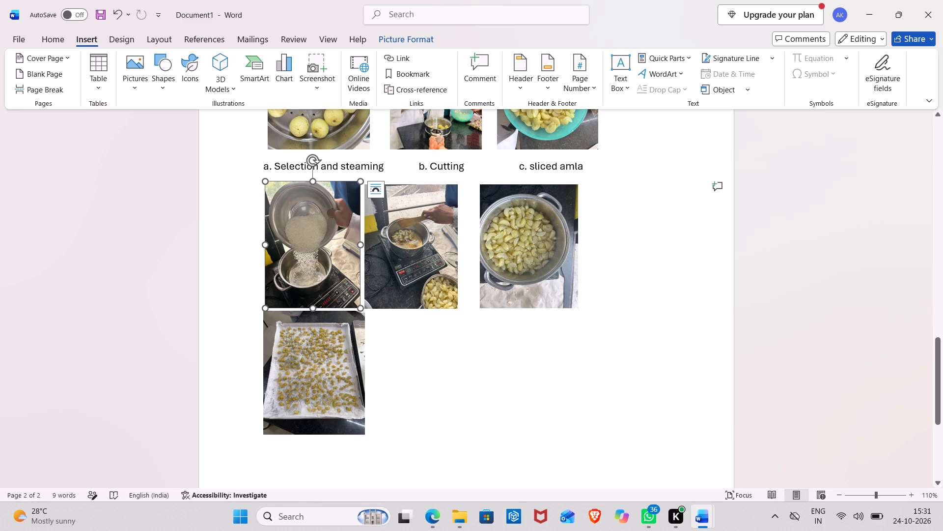
left_click(419, 338)
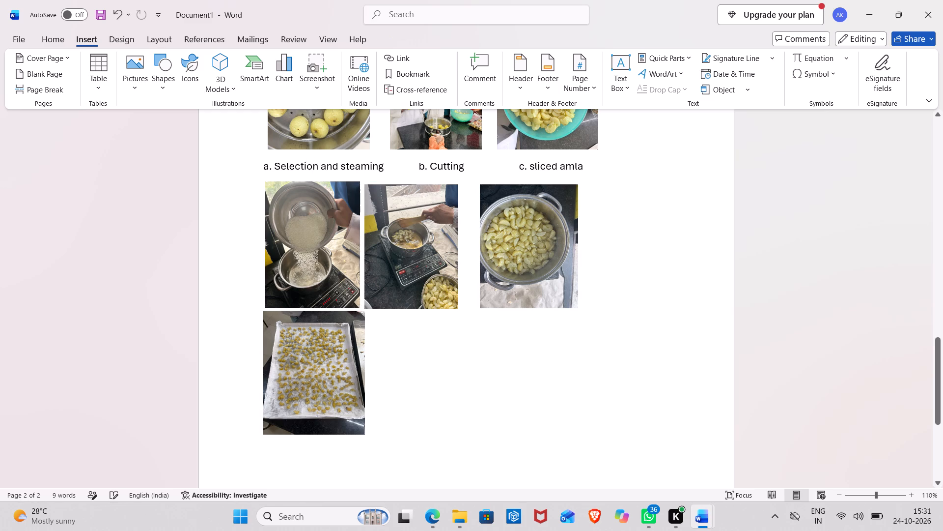
Insert eleven spaces between the sugar-pouring photo and the stirring photo in the second row.
left_click(363, 302)
key("space")
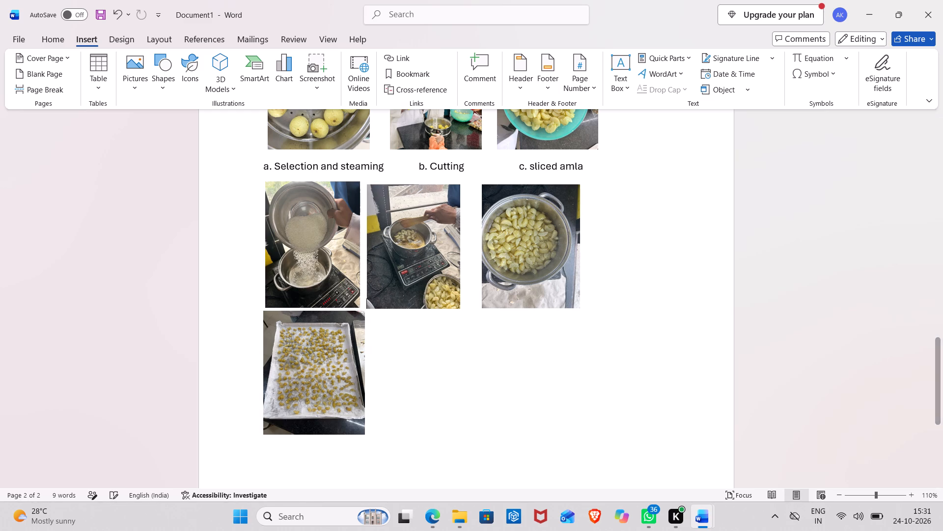
key("space")
key("space")
key("space")
key("space")
key("space")
key("space")
key("space")
key("space")
key("space")
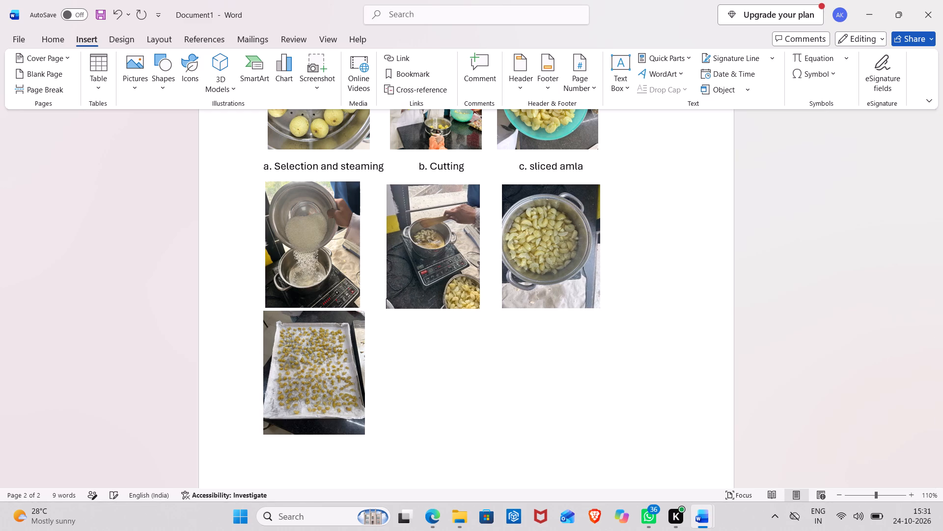
key("space")
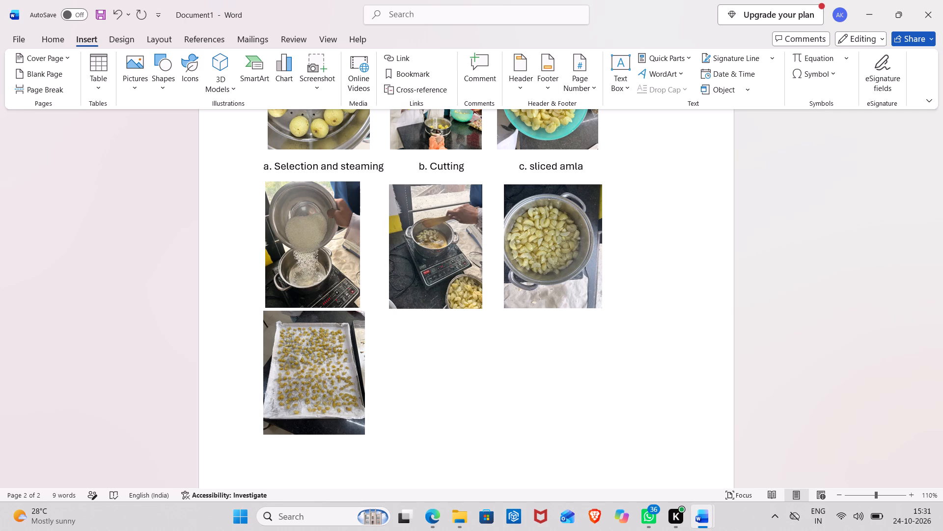
Insert two spaces before the sugar-pouring photo to line it up with the photo above.
left_click(320, 273)
key("space")
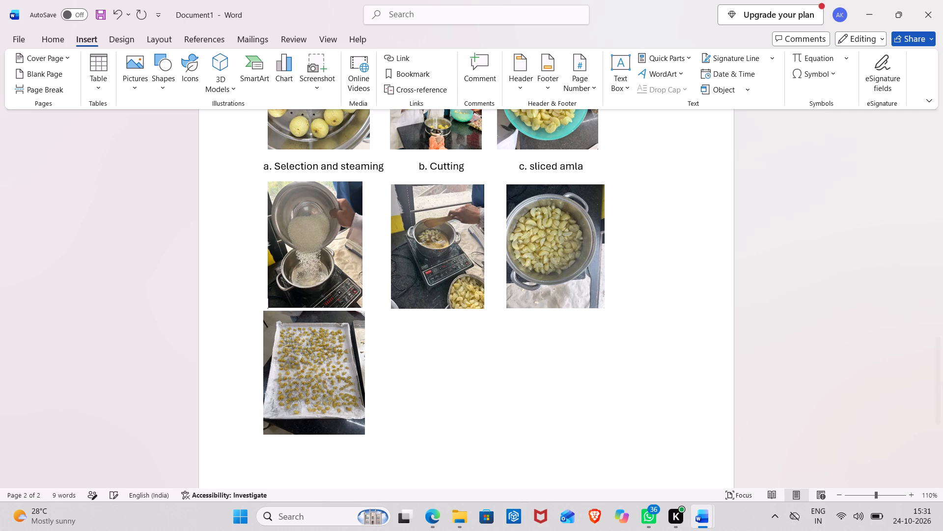
key("space")
Widen the sugar-pouring photo slightly to match the width of the photo above it.
left_click(357, 252)
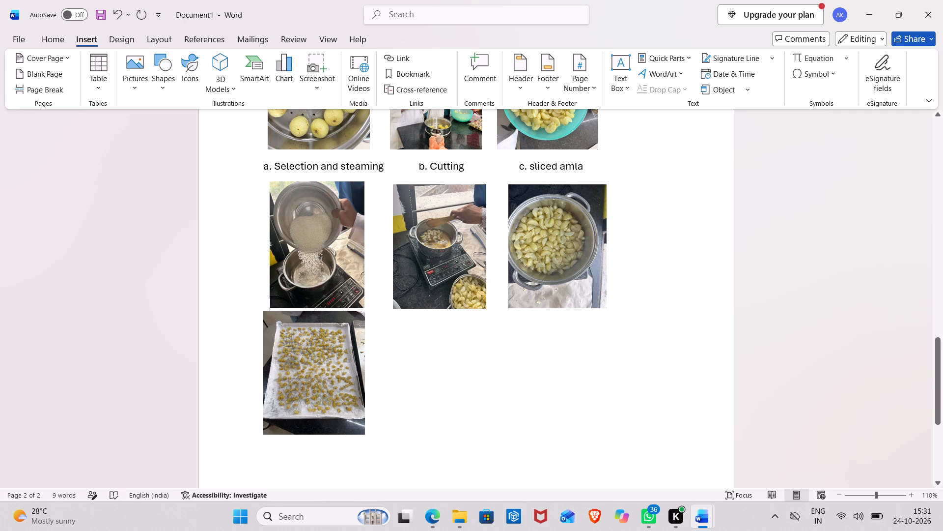
left_click_drag(365, 246, 371, 244)
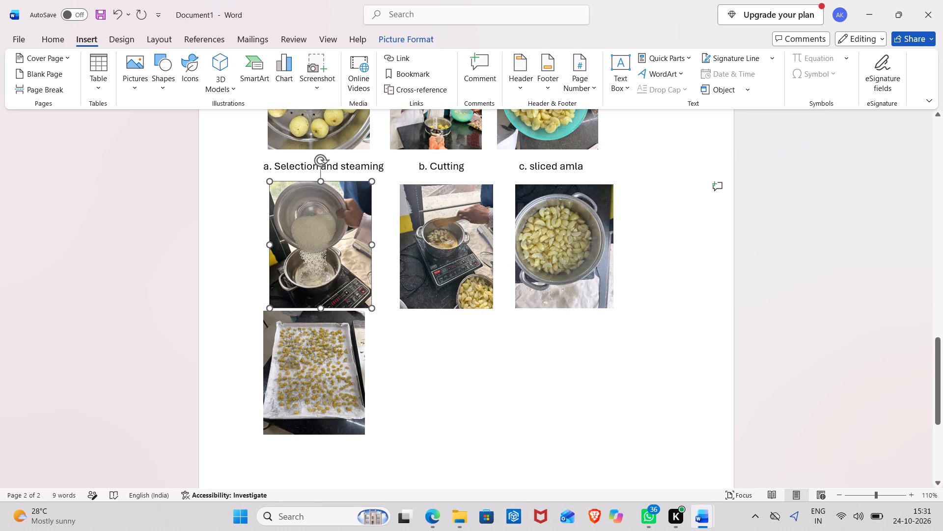
left_click_drag(371, 244, 371, 244)
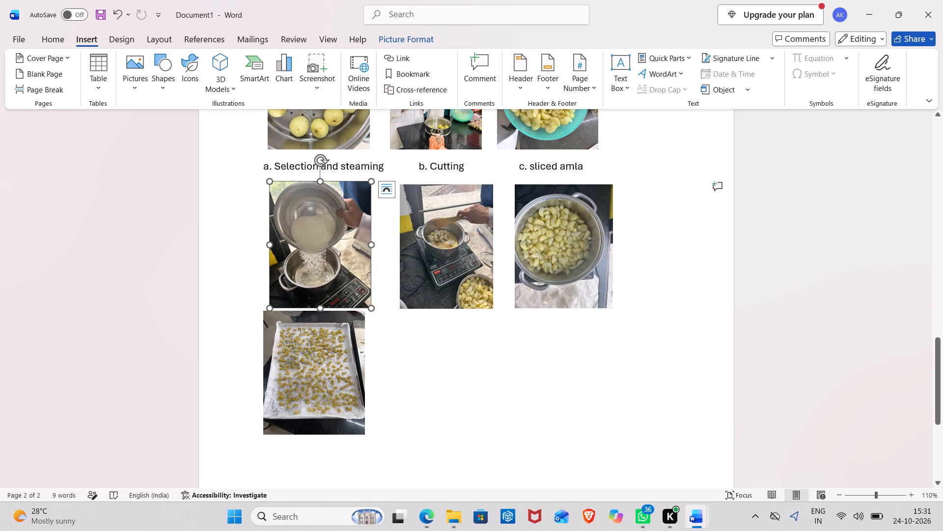
Delete four of the spaces between the sugar-pouring photo and the stirring photo.
left_click(392, 294)
key("BackSpace")
key("BackSpace")
key("BackSpace")
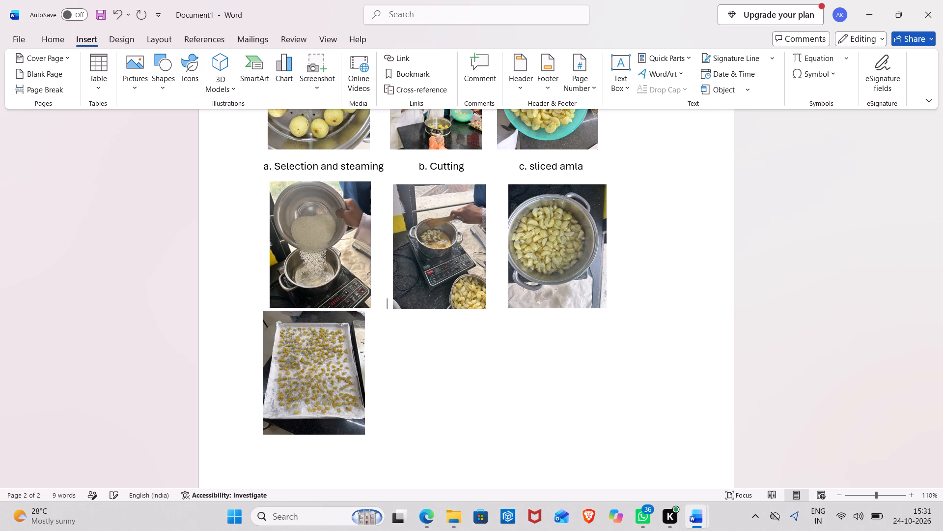
key("BackSpace")
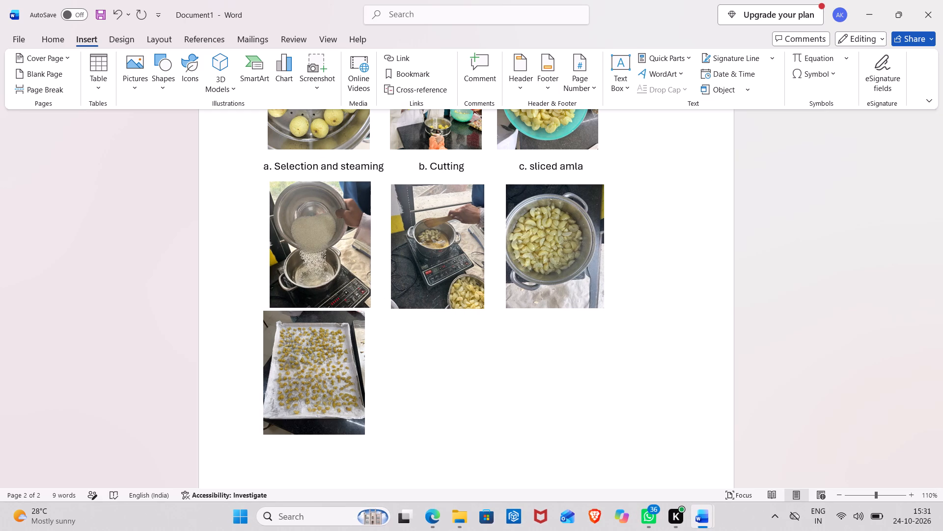
Fine-tune the sugar-pouring photo's size so its top and bottom edges align with the other second-row photos.
left_click(340, 262)
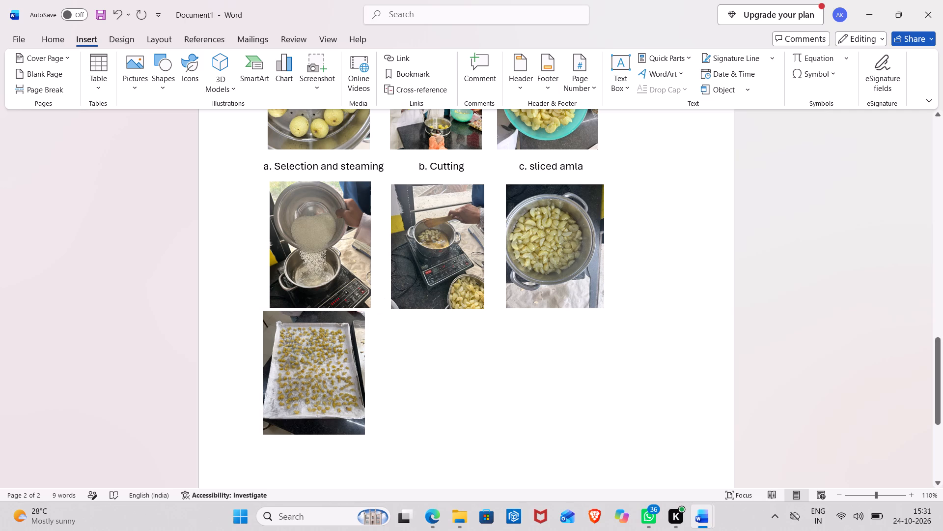
left_click_drag(374, 309, 366, 301)
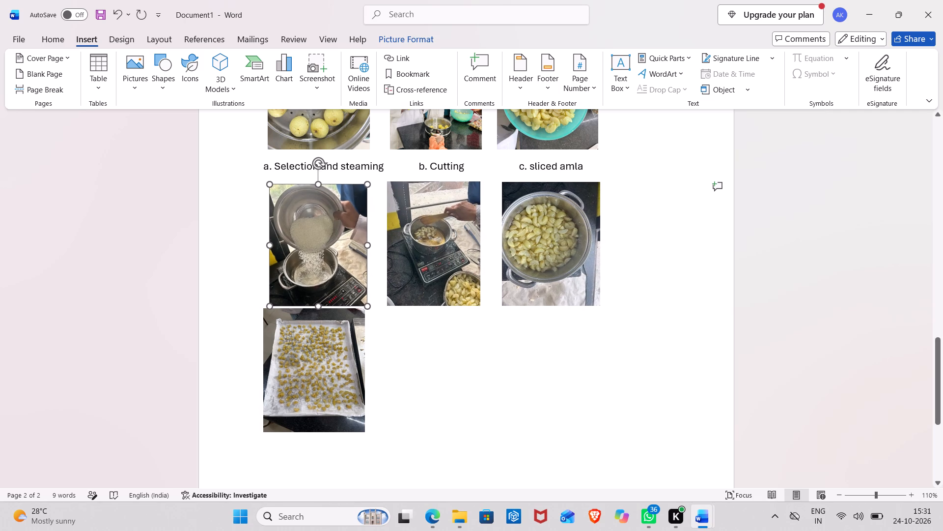
left_click_drag(366, 301, 371, 300)
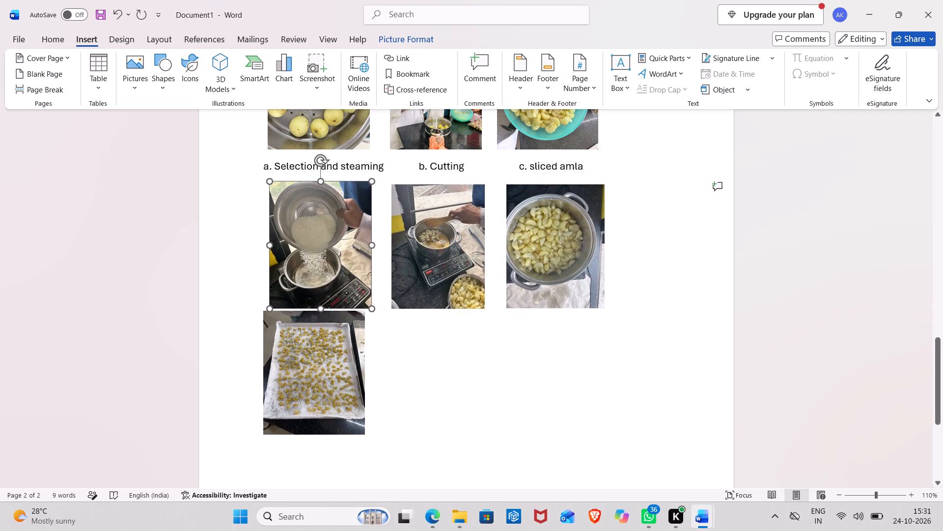
left_click_drag(371, 300, 368, 298)
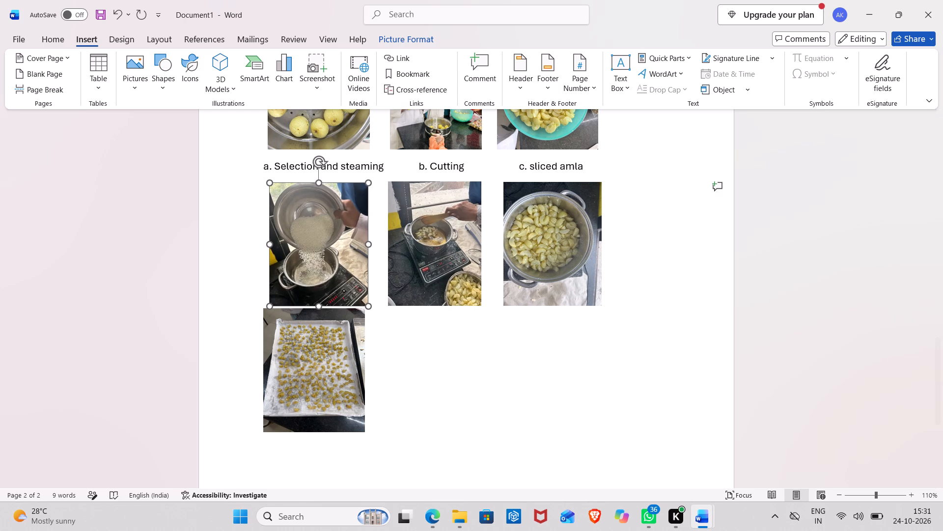
left_click_drag(368, 298, 369, 298)
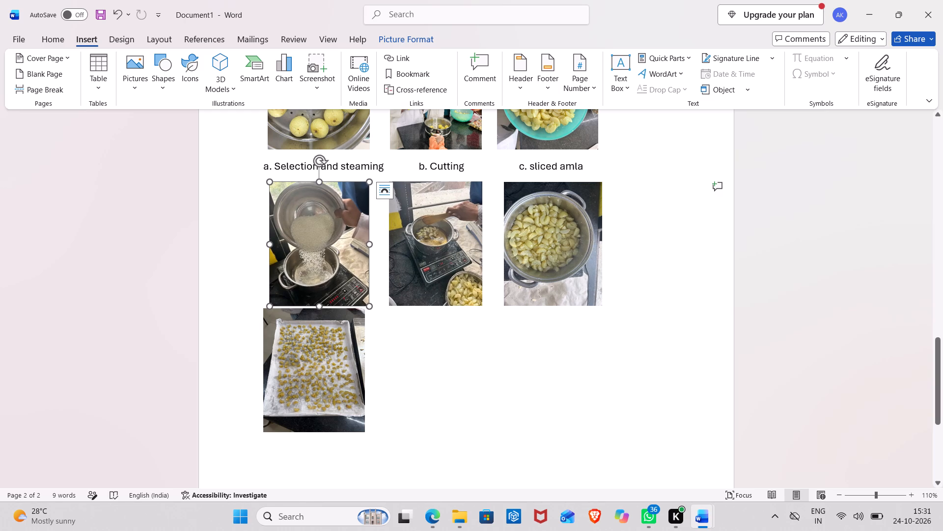
left_click(413, 321)
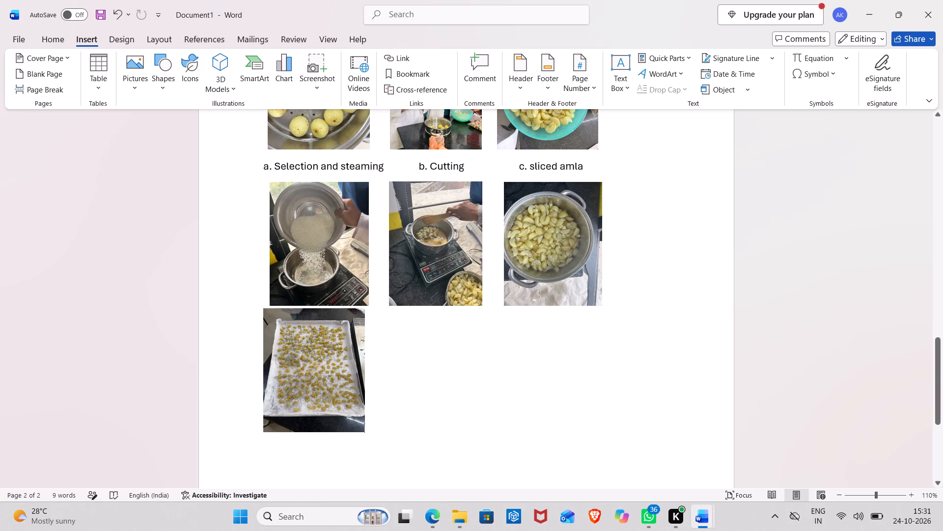
Start a new paragraph after the pot photo at the end of the second row.
left_click(611, 310)
left_click(610, 297)
key("Return")
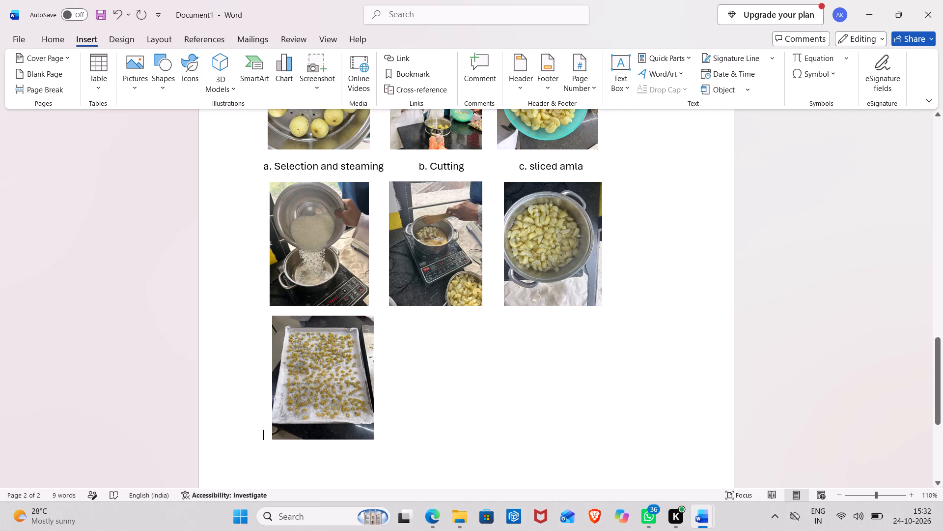
Cut the drying tray photo from the line below the second row.
left_click(338, 360)
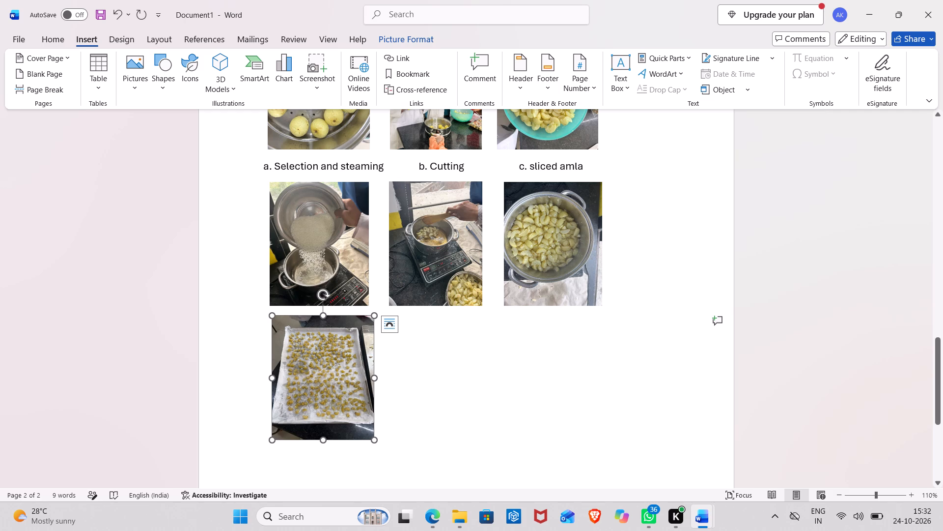
key("ctrl+x")
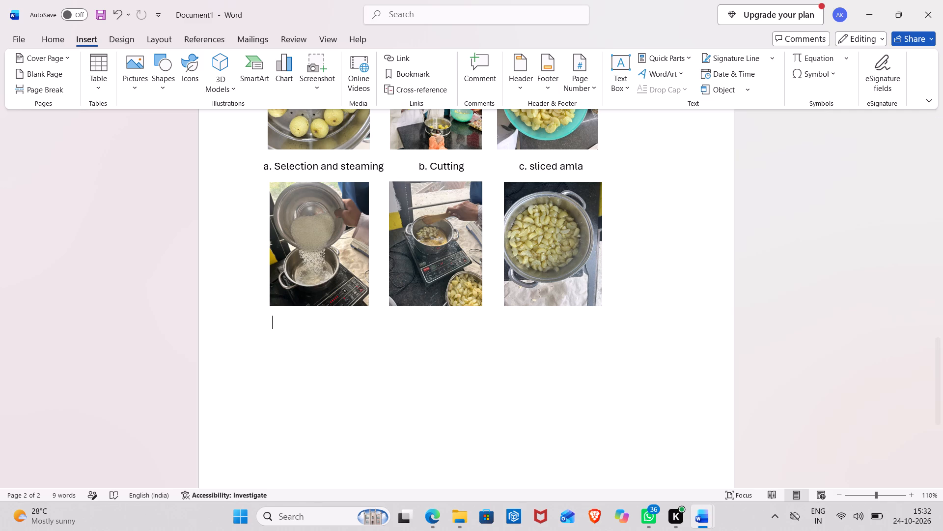
Enter the caption "d. perparing of sugar syurp" on the line below the sugar-pouring photo.
key("d")
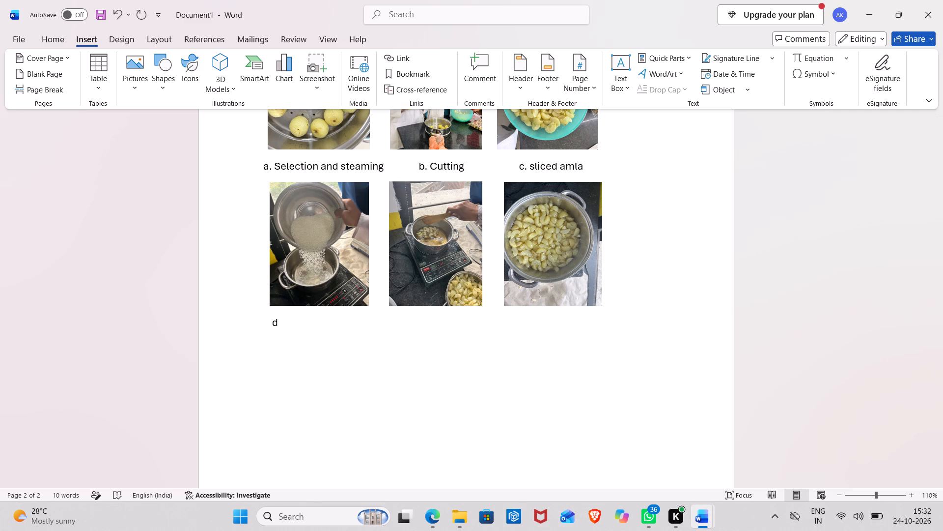
type(".")
key("space")
type("perp")
type("aring")
key("space")
type("o")
type("f")
key("space")
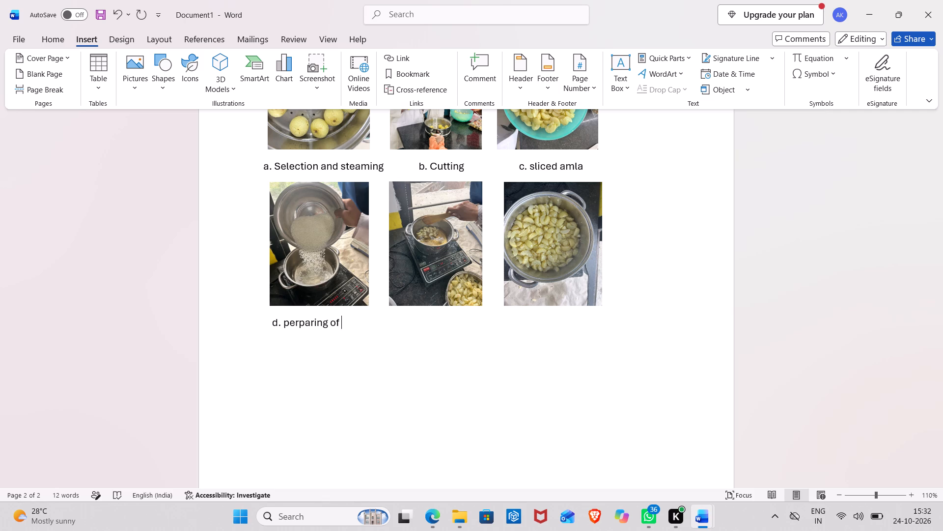
type("su")
type("gar")
key("Return")
key("BackSpace")
key("space")
type("su")
key("BackSpace")
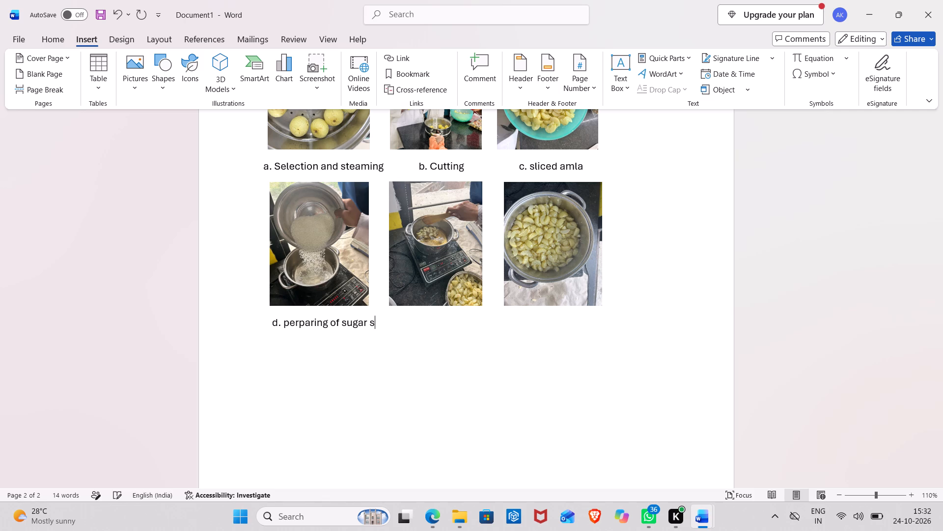
key("u")
key("BackSpace")
type("yur")
key("p")
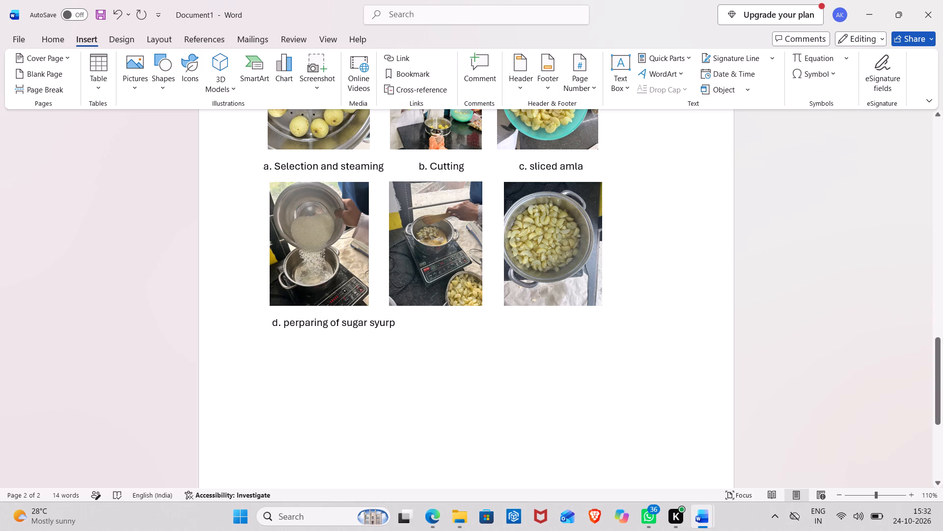
Delete the leading spaces before caption d so it starts at the left margin on its own line.
left_click(271, 325)
key("BackSpace")
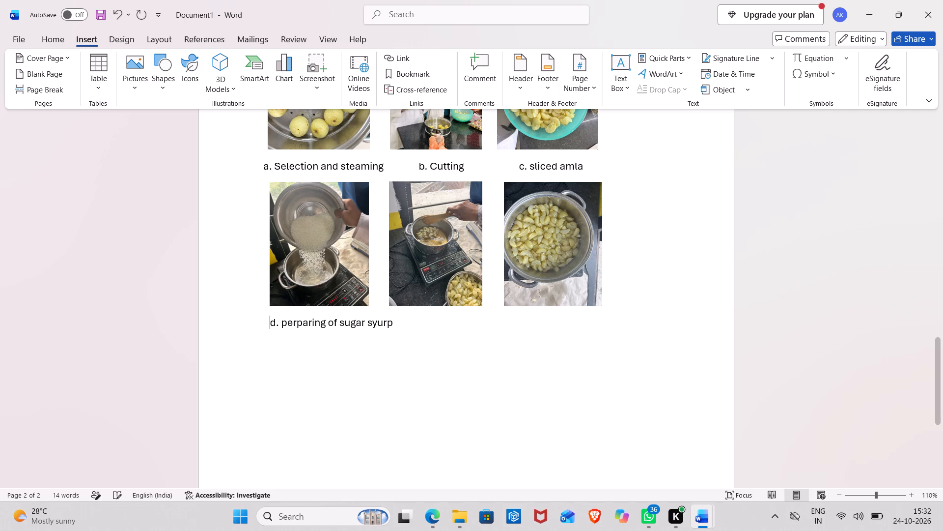
key("BackSpace")
key("BackSpace")
key("BackSpace")
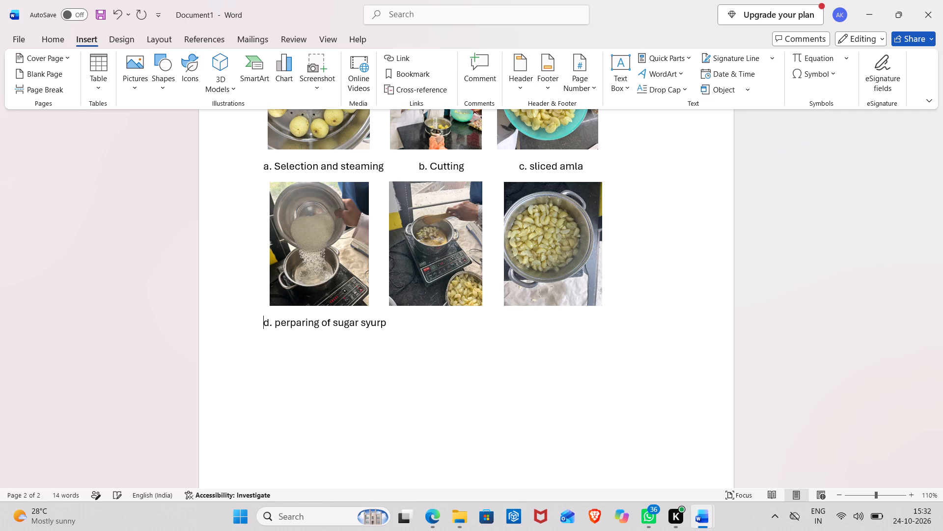
key("BackSpace")
key("Return")
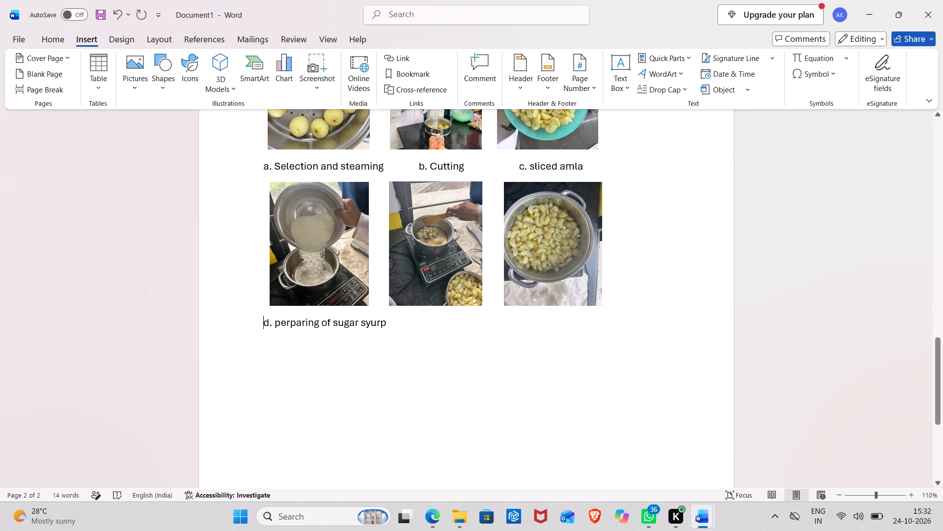
Add the caption "e.Adding amla to sugar syurp" after caption d on the same line, separated by a space.
left_click(394, 321)
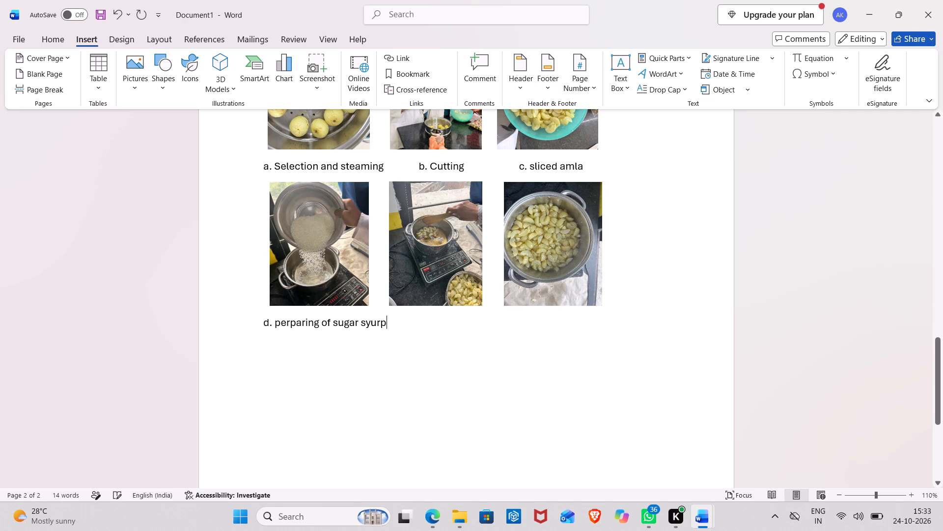
key("space")
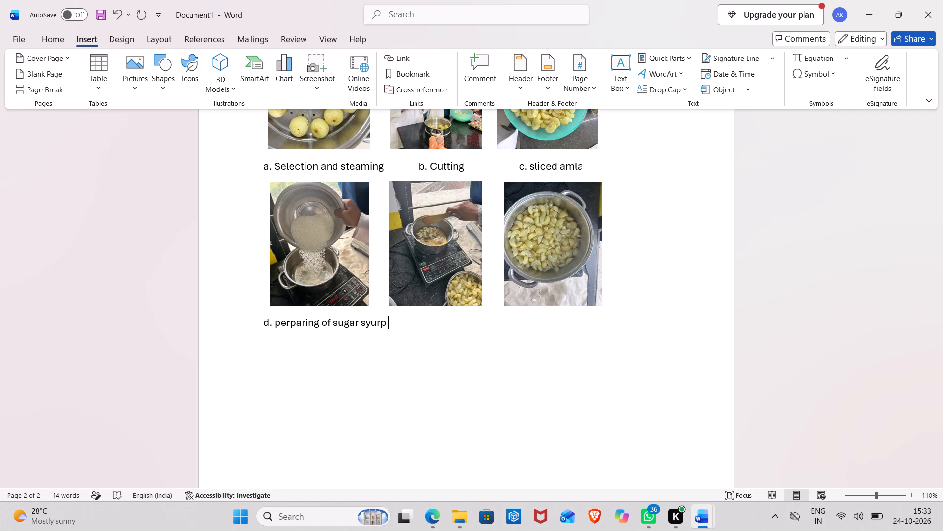
key("e")
key("period")
key("shift+a")
type("dding")
key("space")
type("amla")
key("space")
type("to")
key("space")
type("sugar")
key("space")
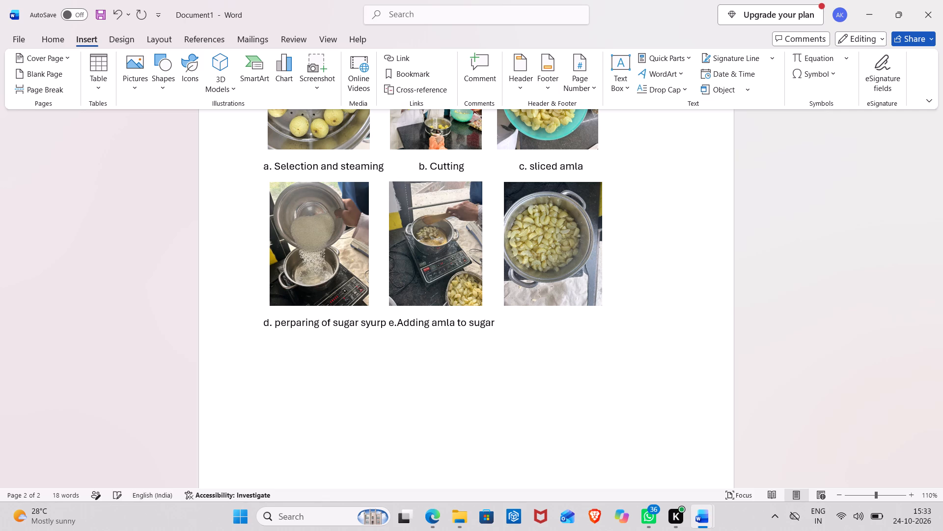
key("s")
type("yurp")
key("space")
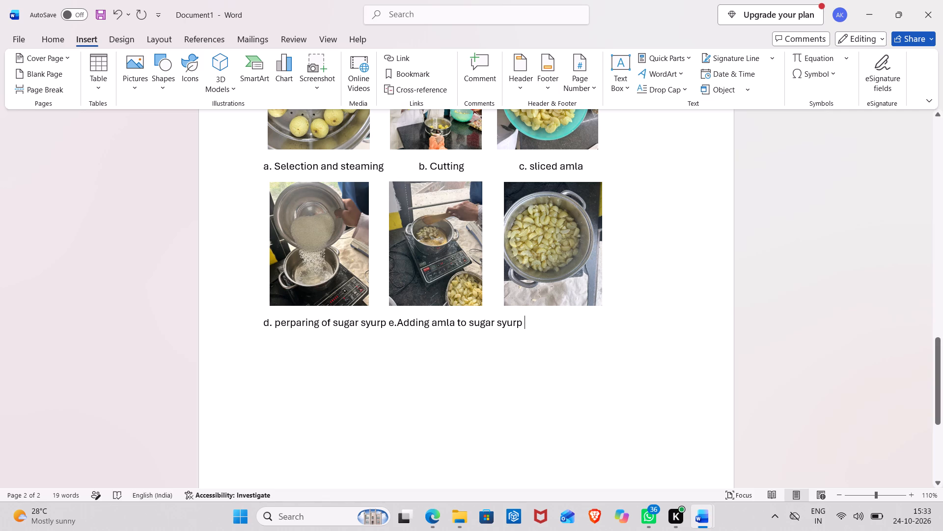
key("BackSpace")
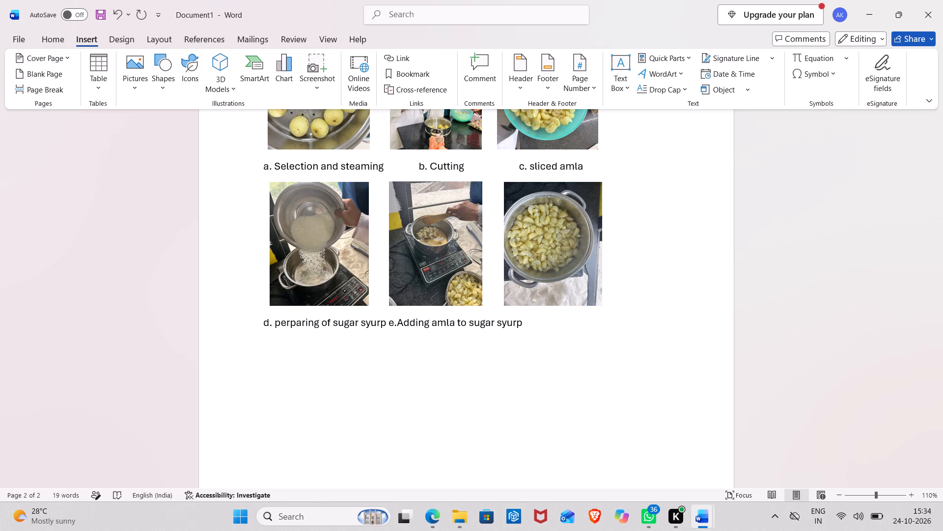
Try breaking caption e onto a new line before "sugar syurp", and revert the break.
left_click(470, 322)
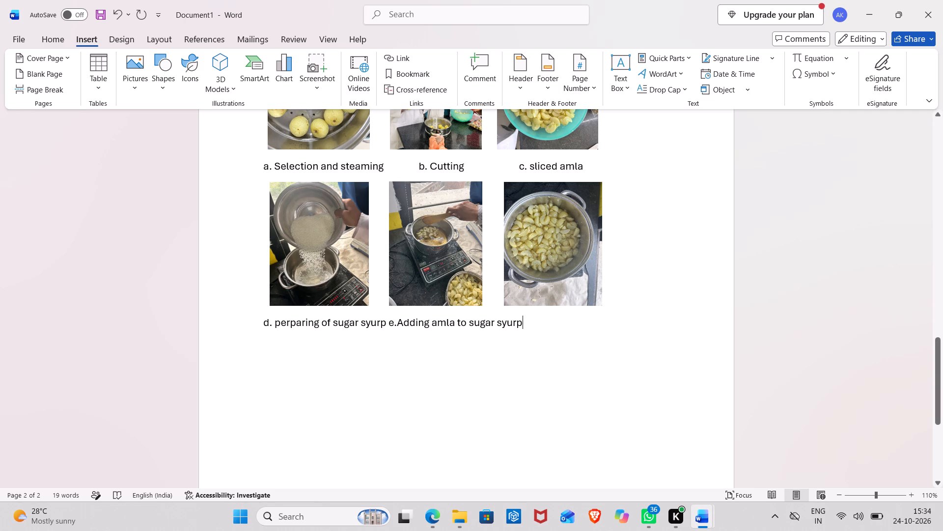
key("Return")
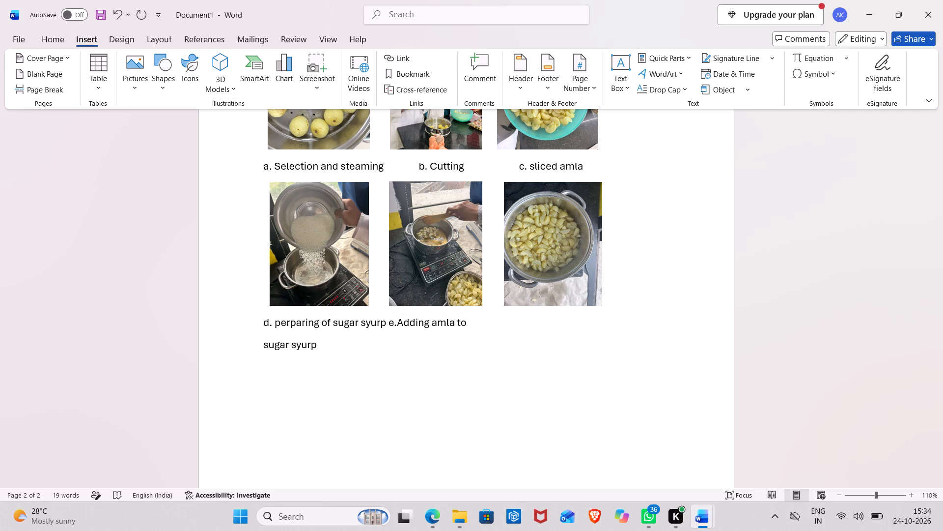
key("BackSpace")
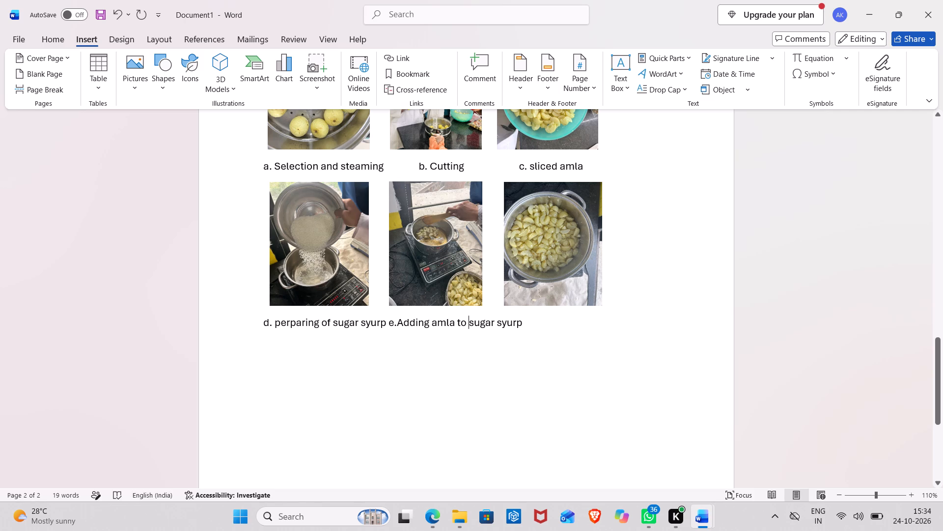
Break caption d after "sugar" so that "syurp" starts a second line.
left_click(360, 321)
key("BackSpace")
key("m")
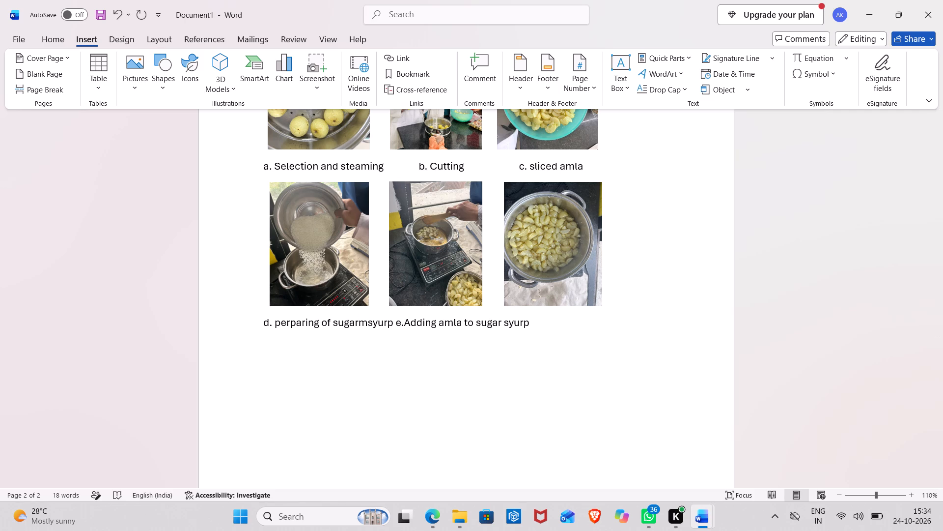
key("BackSpace")
key("space")
key("Return")
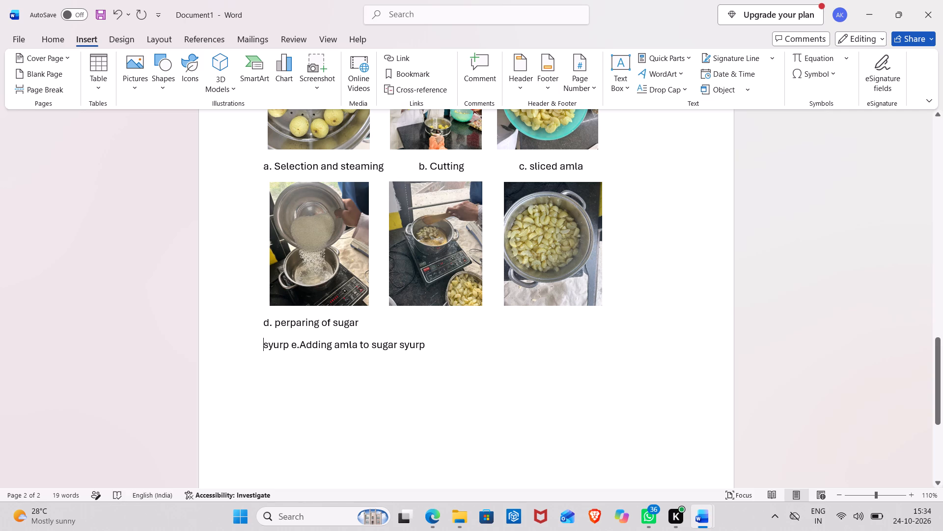
Cut "e.Adding amla to sugar syurp" from the second caption line, leaving "syurp" there.
left_click_drag(292, 344, 435, 338)
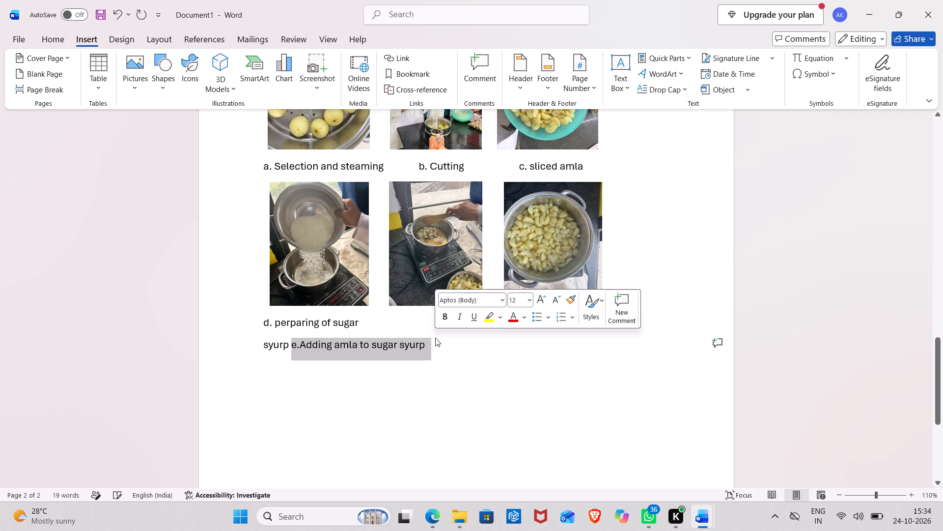
key("ctrl+x")
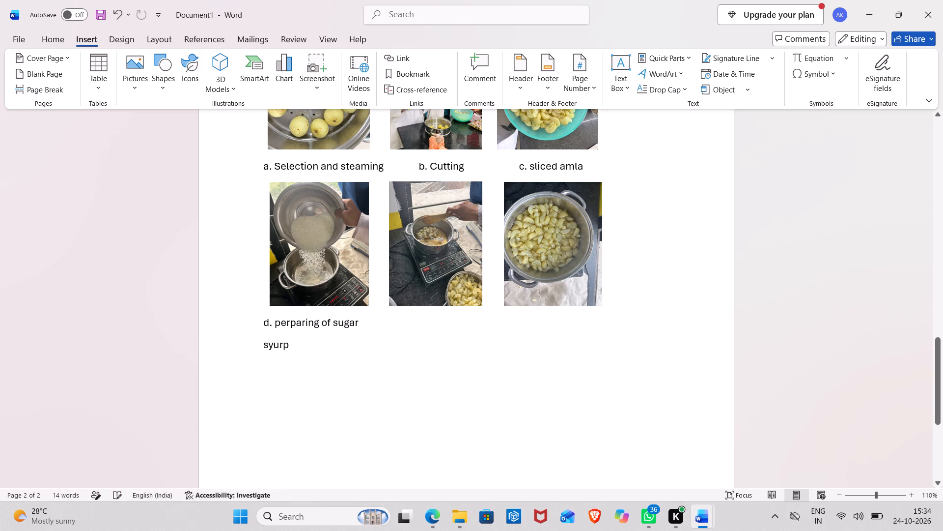
Paste the cut caption "e.Adding amla to sugar syurp" after "d. perparing of sugar", spaced across to sit beneath the second photo.
left_click(365, 323)
key("space")
key("space")
key("space")
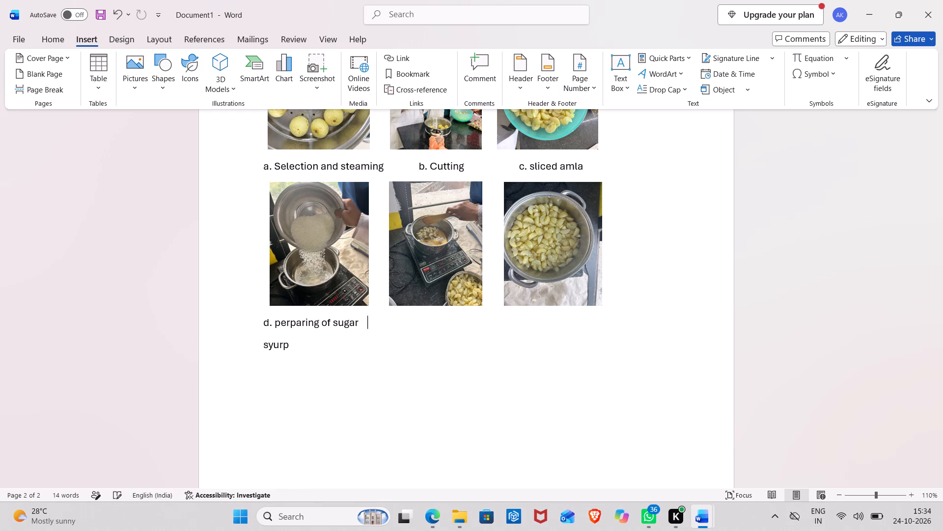
key("space")
key("space")
key("space")
key("space")
key("space")
key("space")
key("ctrl+v")
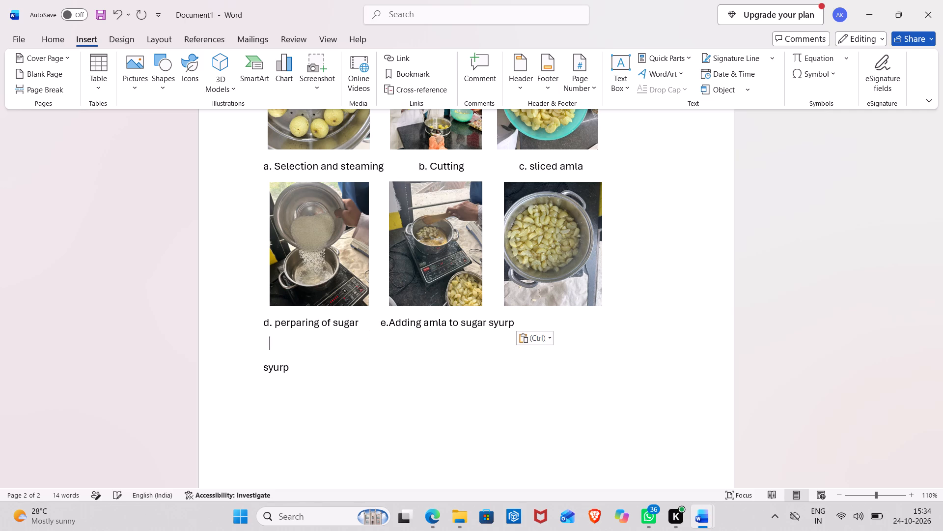
Break caption e after "sugar" and indent its "syurp" with spaces beneath the middle of the caption's first line.
left_click(486, 322)
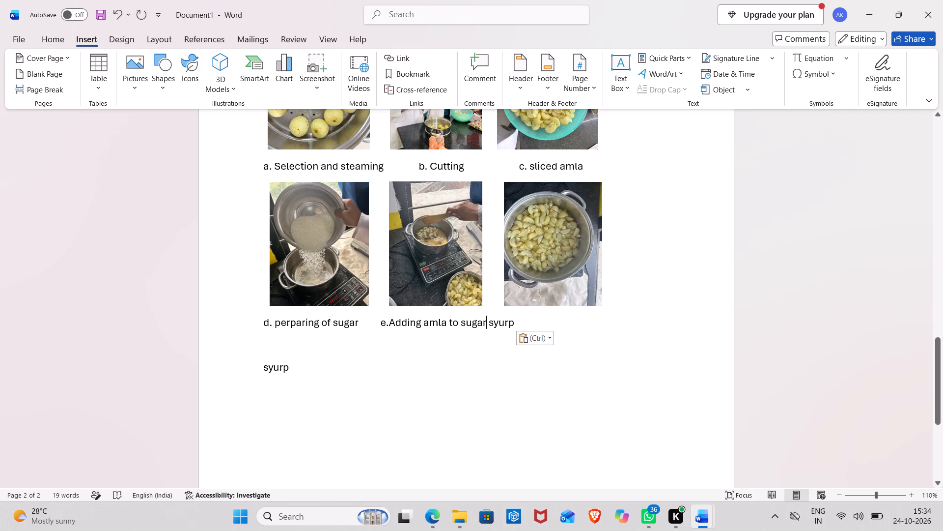
key("Return")
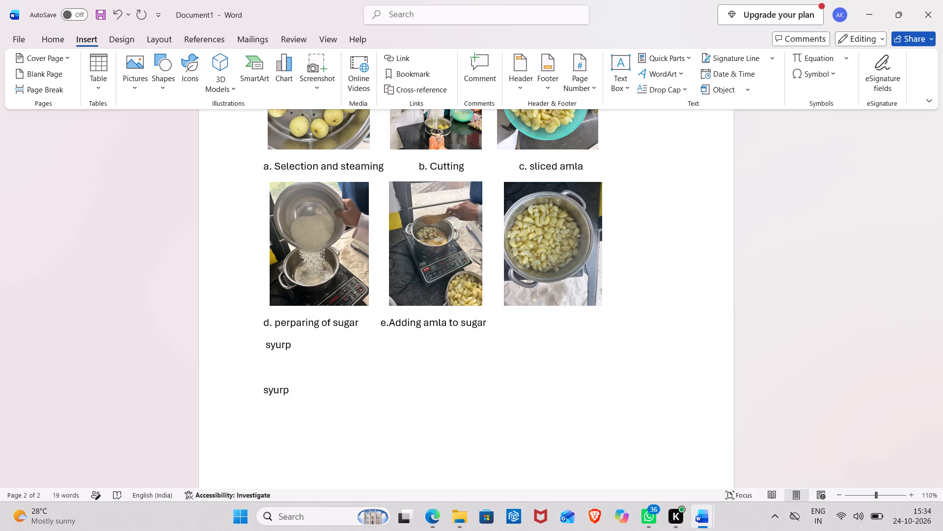
key("space")
key("space")
key("space")
key("space")
key("space")
key("space")
key("space")
key("space")
key("space")
key("space")
key("space")
key("space")
key("space")
key("space")
key("space")
key("space")
key("space")
key("space")
key("space")
key("space")
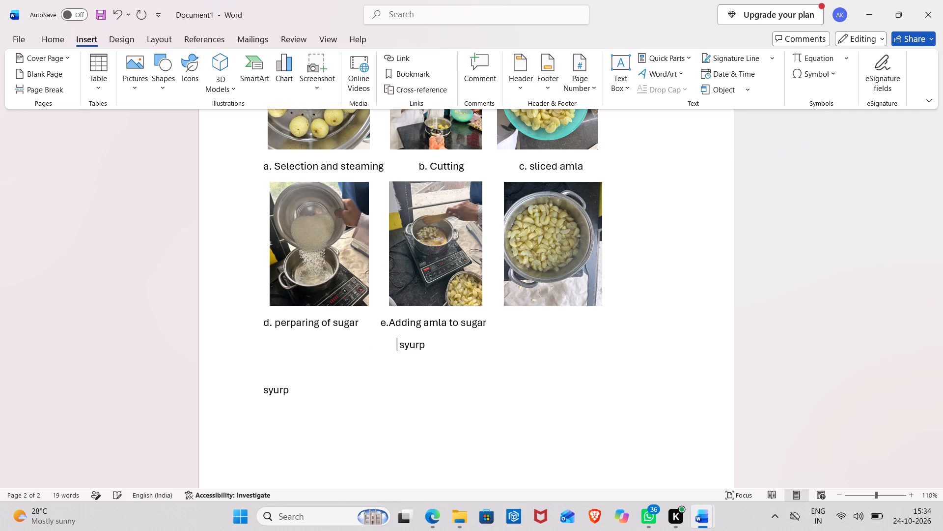
key("space")
key("space")
key("space")
key("space")
key("space")
key("space")
key("space")
key("space")
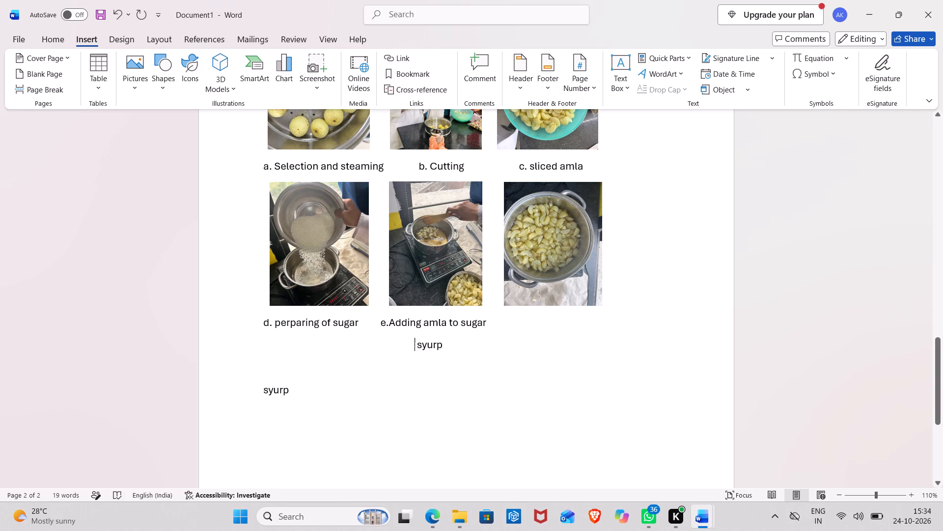
Remove the empty line and join caption d's separate "syurp" onto the line holding caption e's "syurp".
left_click(262, 385)
key("BackSpace")
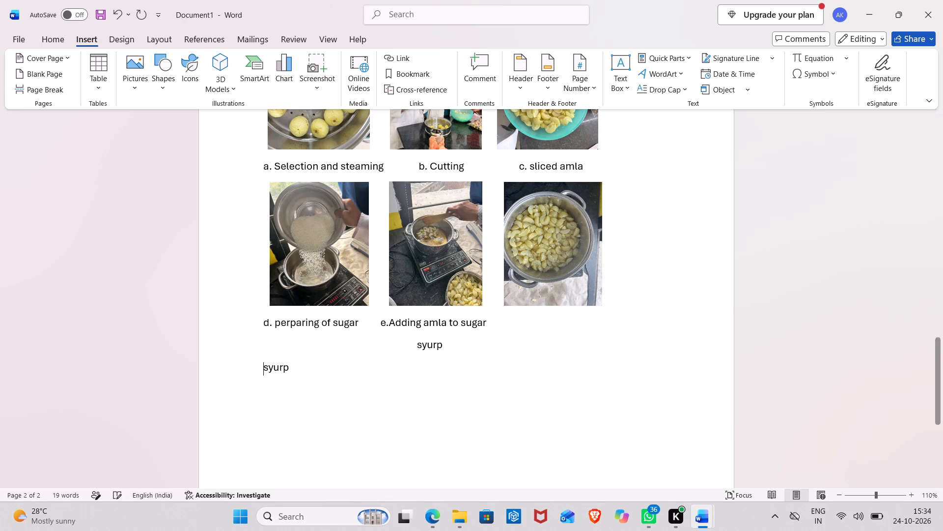
key("BackSpace")
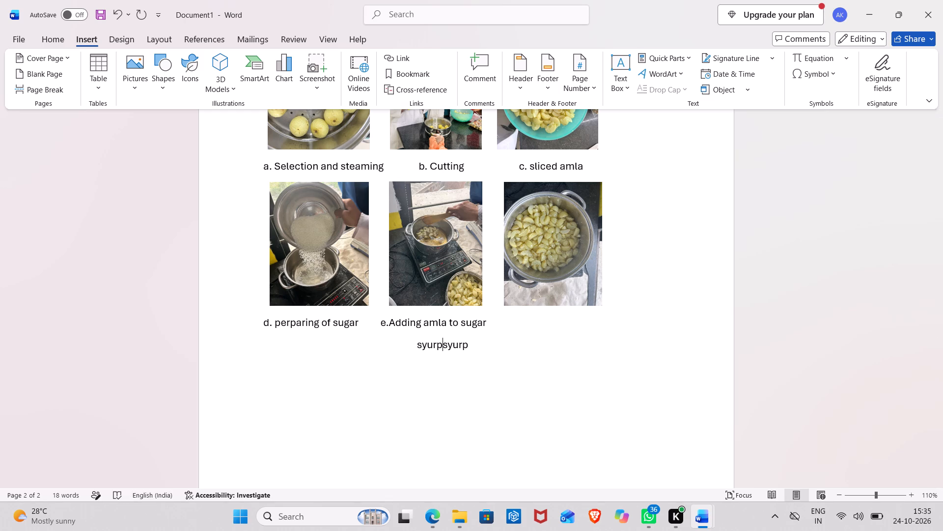
Reduce the leading spaces on the "syurpsyurp" line so the first "syurp" is centred beneath caption d.
left_click(418, 348)
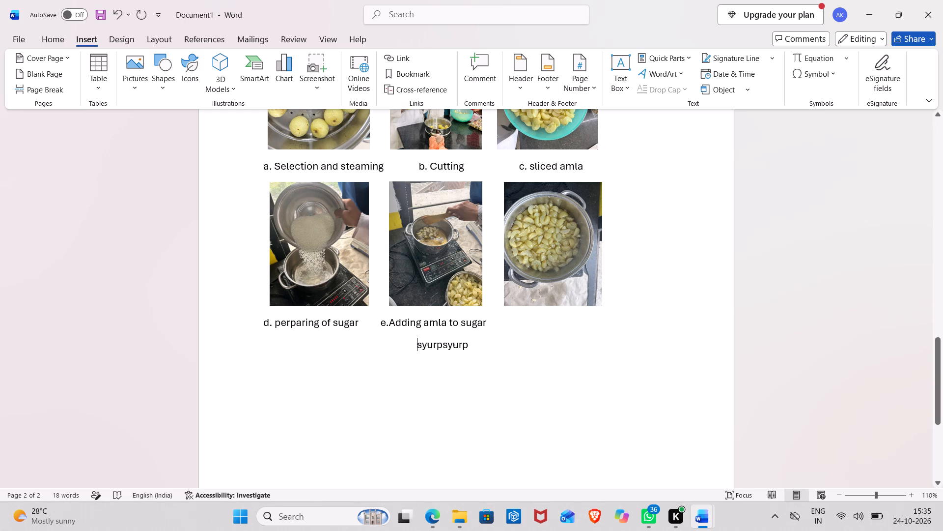
key("BackSpace")
key("BackSpace")
key("BackSpace")
key("BackSpace")
key("BackSpace")
key("BackSpace")
key("BackSpace")
key("BackSpace")
key("BackSpace")
key("BackSpace")
key("BackSpace")
key("BackSpace")
key("BackSpace")
key("BackSpace")
key("BackSpace")
key("BackSpace")
key("BackSpace")
key("BackSpace")
key("BackSpace")
key("BackSpace")
key("BackSpace")
key("BackSpace")
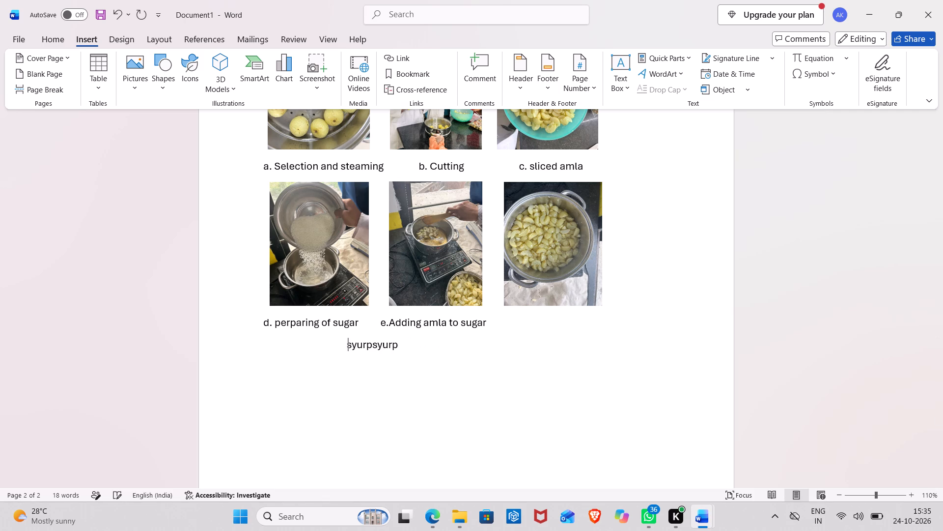
key("BackSpace")
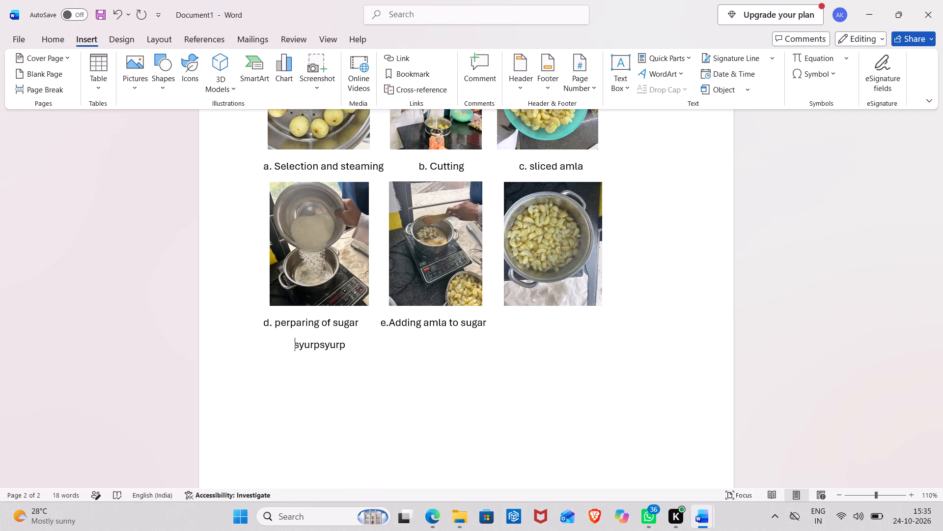
Separate the joined words with spaces so the second "syurp" is centred beneath caption e.
left_click(319, 344)
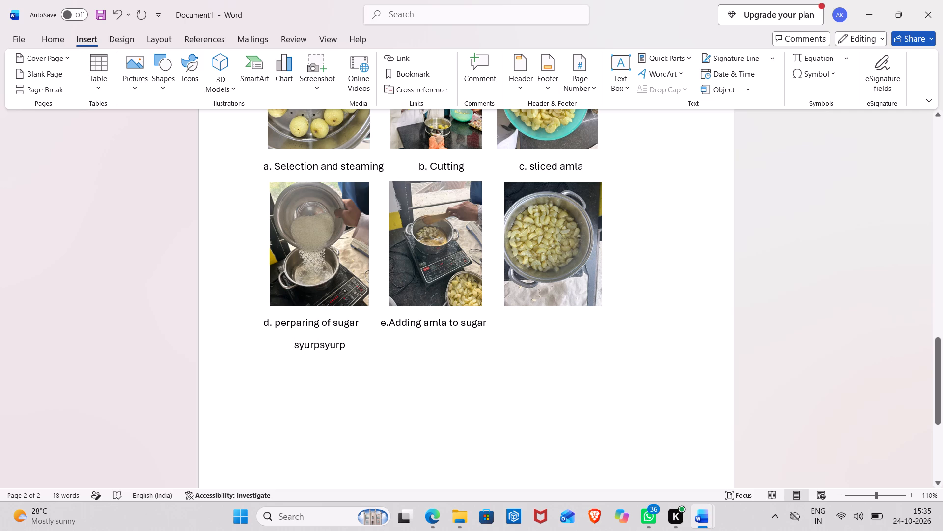
key("space")
key("space")
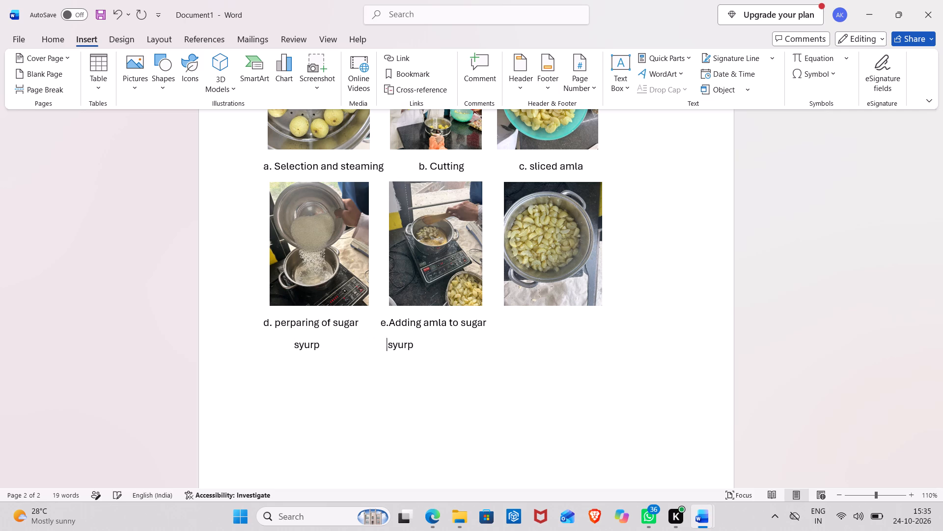
key("space")
key("space")
key("space")
key("space")
key("space")
key("space")
key("space")
key("space")
key("space")
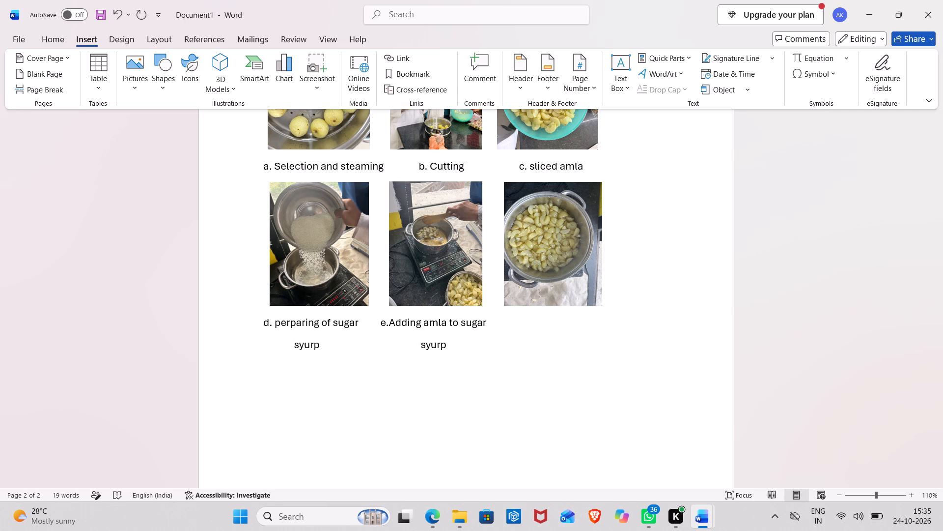
Add the caption "f. Boiling" after caption e's first line, spaced across to sit beneath the third photo.
left_click(489, 324)
key("space")
key("space")
key("space")
key("space")
key("space")
key("f")
type(".")
key("space")
type("Boi")
type("lin")
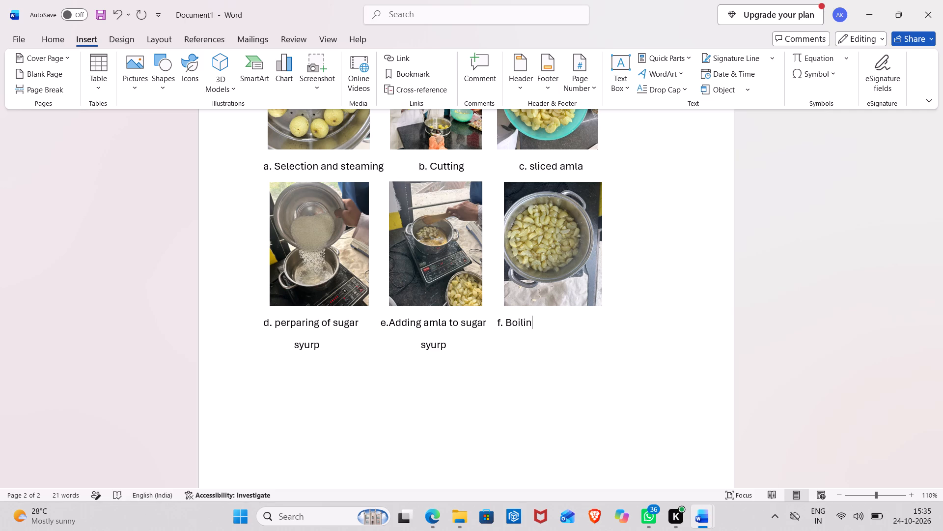
key("g")
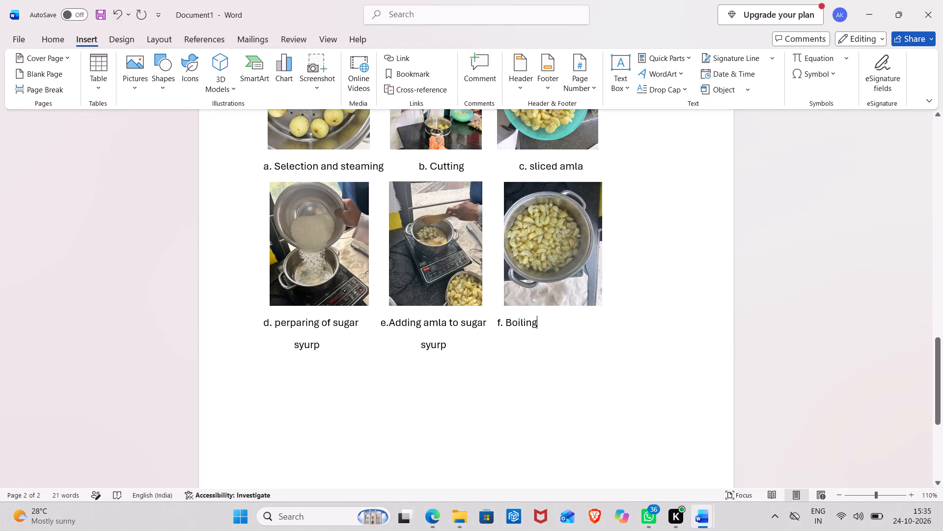
Replace the wording of caption f so it reads "f.Heating of amla in syurp".
key("BackSpace")
key("BackSpace")
key("BackSpace")
key("BackSpace")
key("BackSpace")
key("BackSpace")
key("BackSpace")
key("BackSpace")
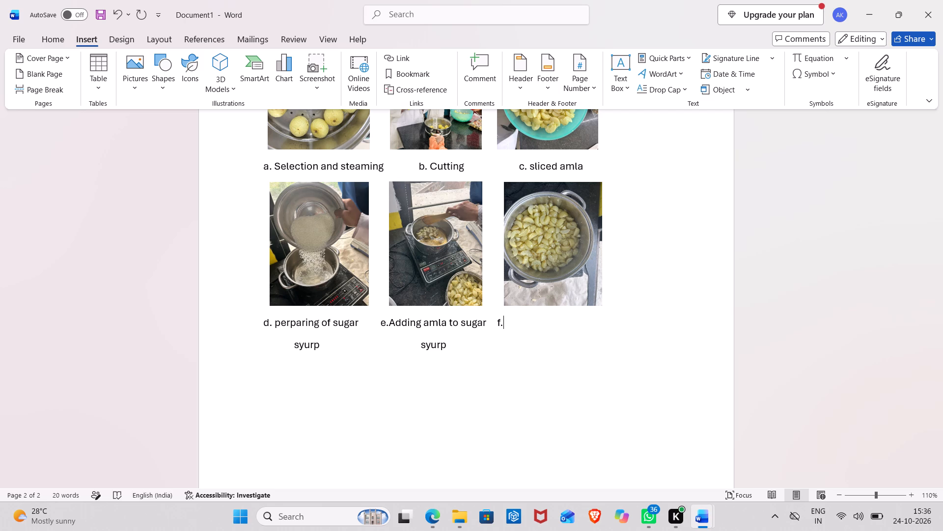
type("Heating")
key("space")
type("of amla")
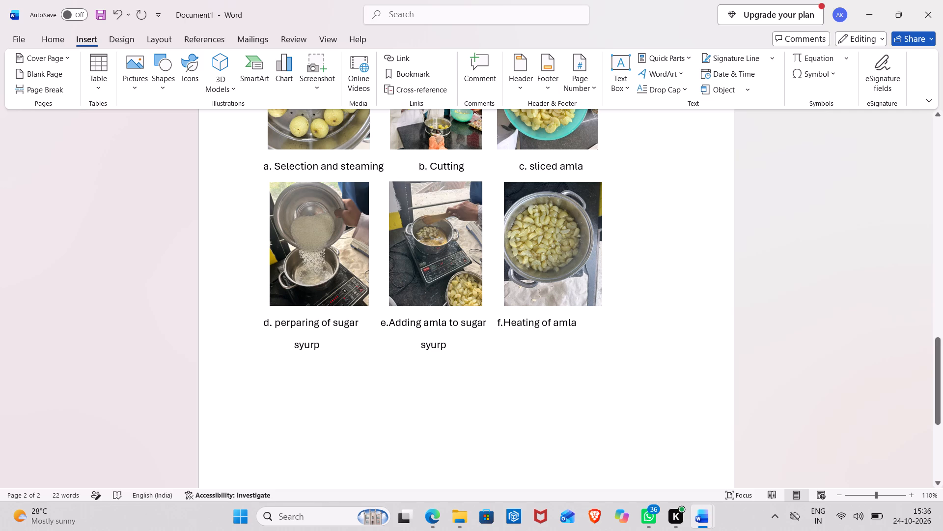
key("space")
type("in")
key("space")
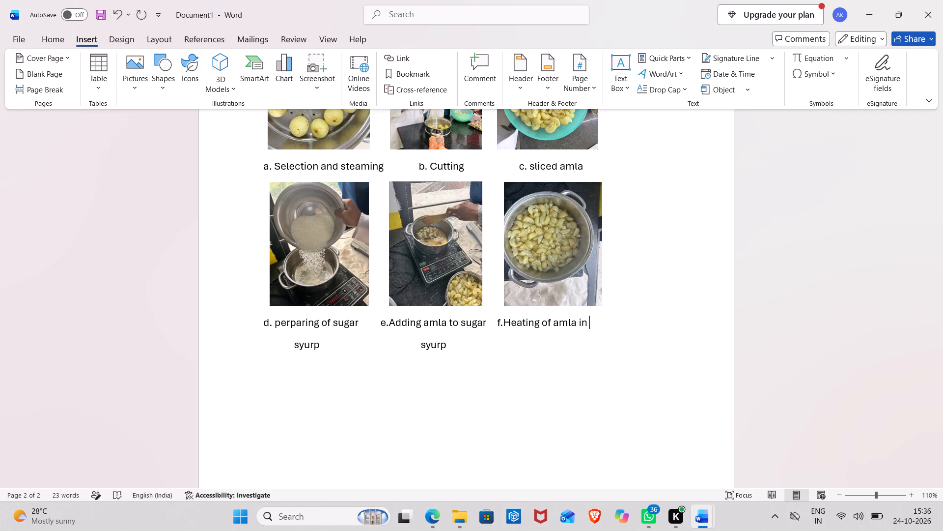
key("s")
type("yurp")
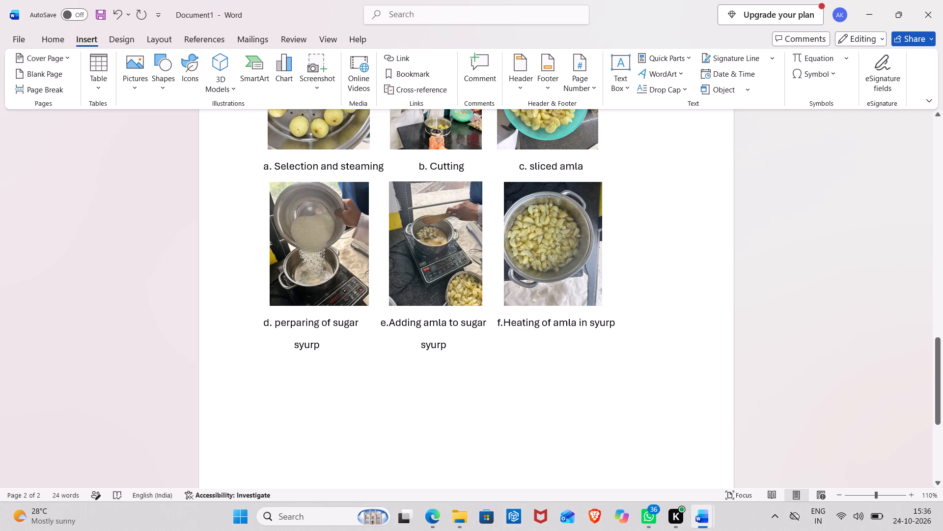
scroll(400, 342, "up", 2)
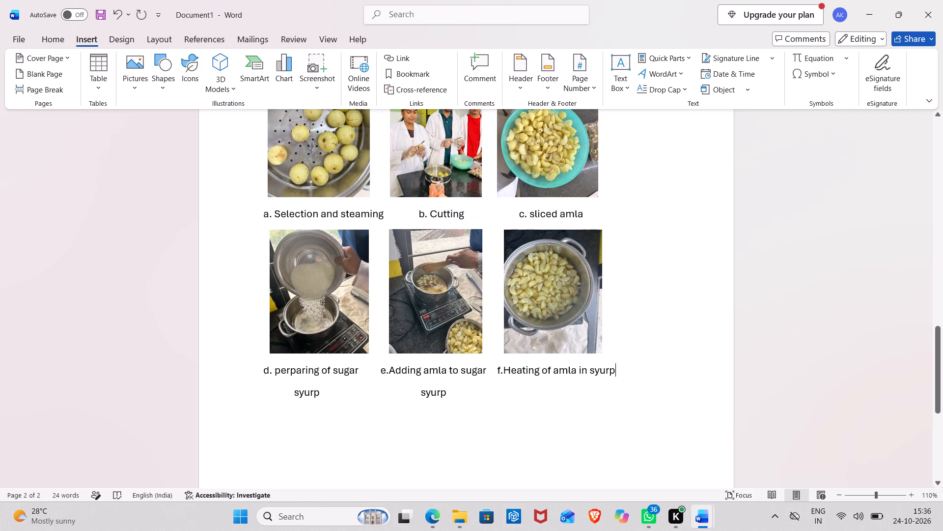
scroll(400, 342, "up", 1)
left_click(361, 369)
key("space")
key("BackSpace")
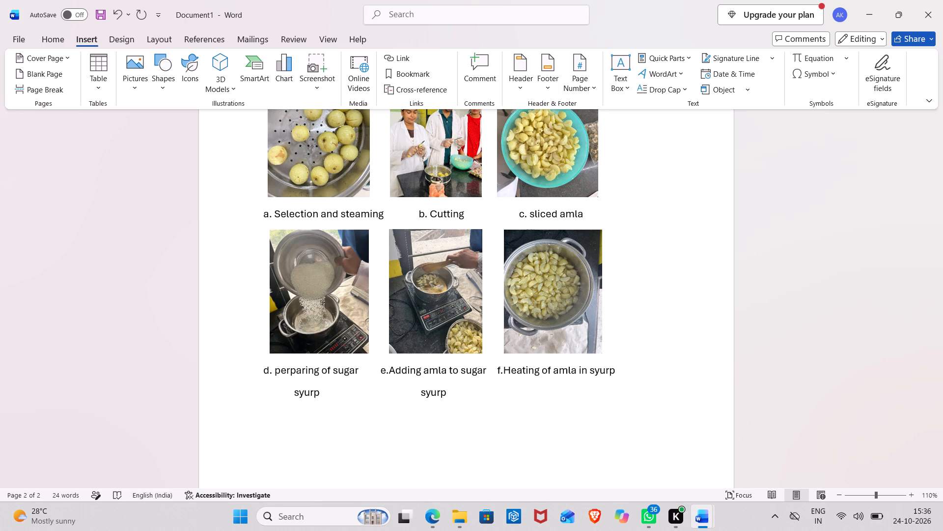
Insert four spaces before caption d so its first line is centred beneath the sugar-pouring photo.
left_click(257, 370)
key("space")
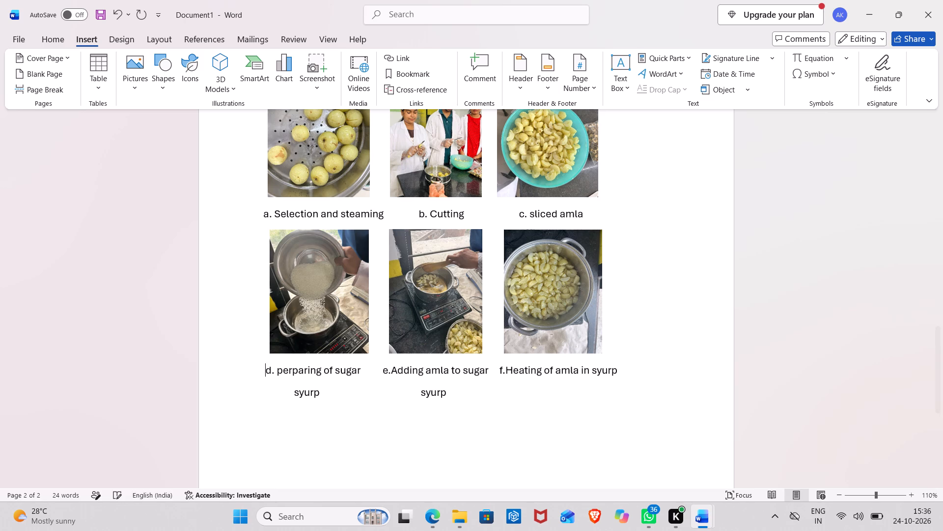
key("space")
key("space")
key("space")
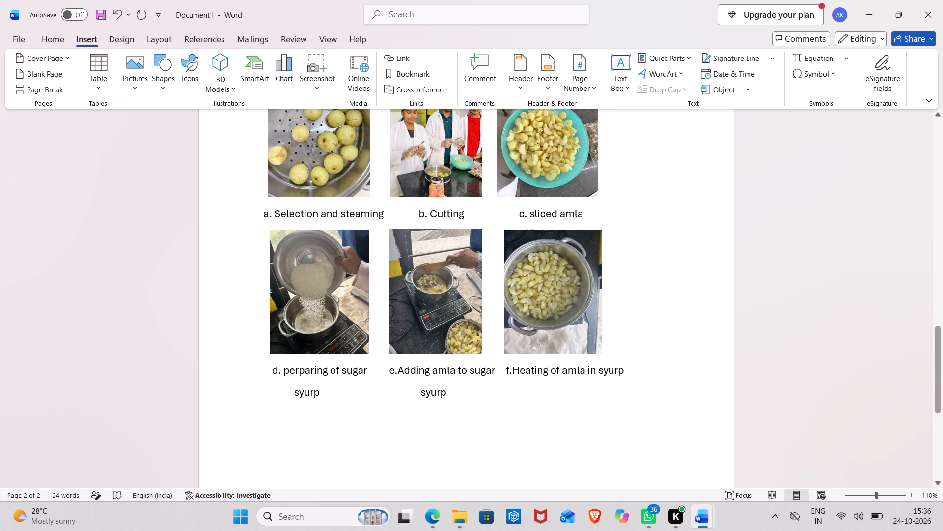
Remove three spaces between captions d and e to bring captions e and f back beneath their photos.
left_click(380, 371)
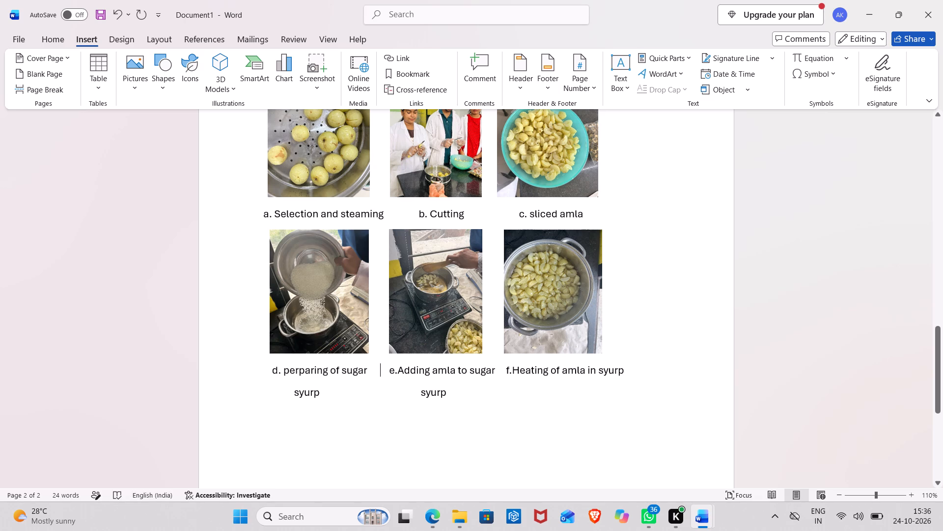
key("BackSpace")
key("BackSpace")
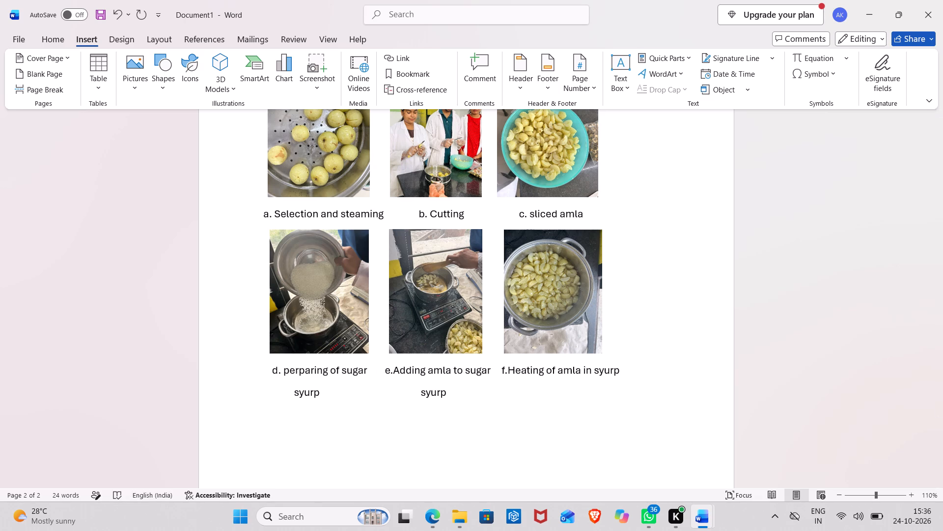
key("BackSpace")
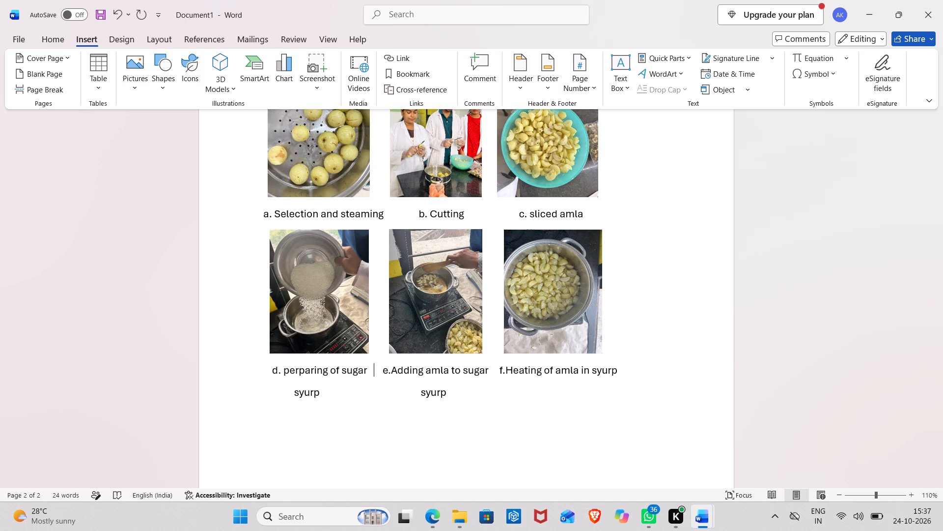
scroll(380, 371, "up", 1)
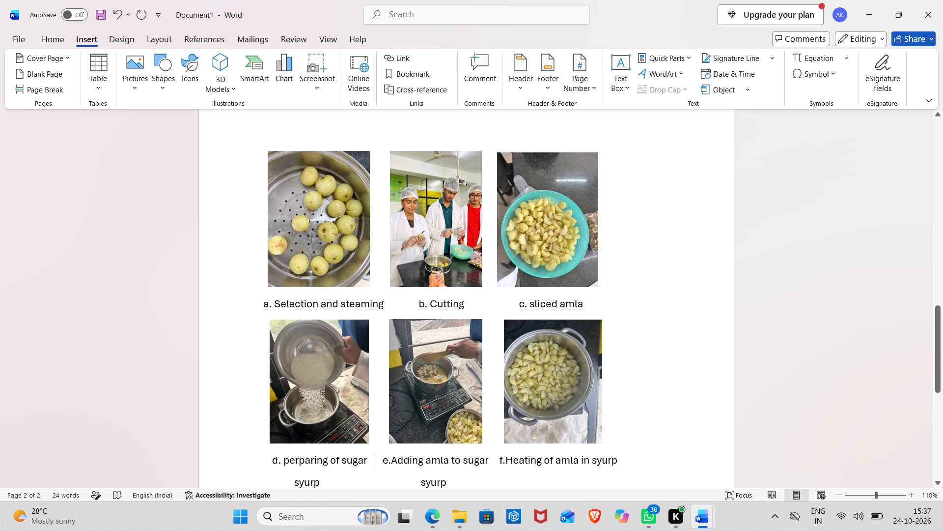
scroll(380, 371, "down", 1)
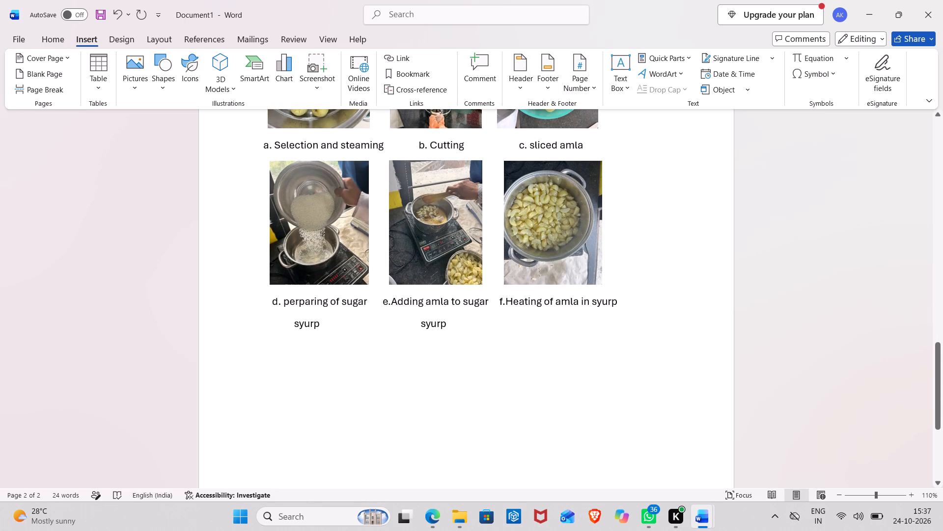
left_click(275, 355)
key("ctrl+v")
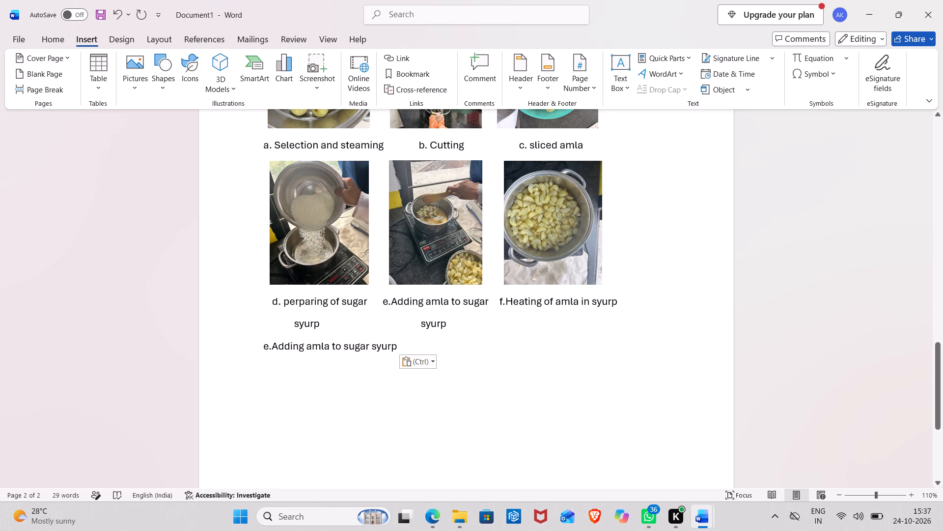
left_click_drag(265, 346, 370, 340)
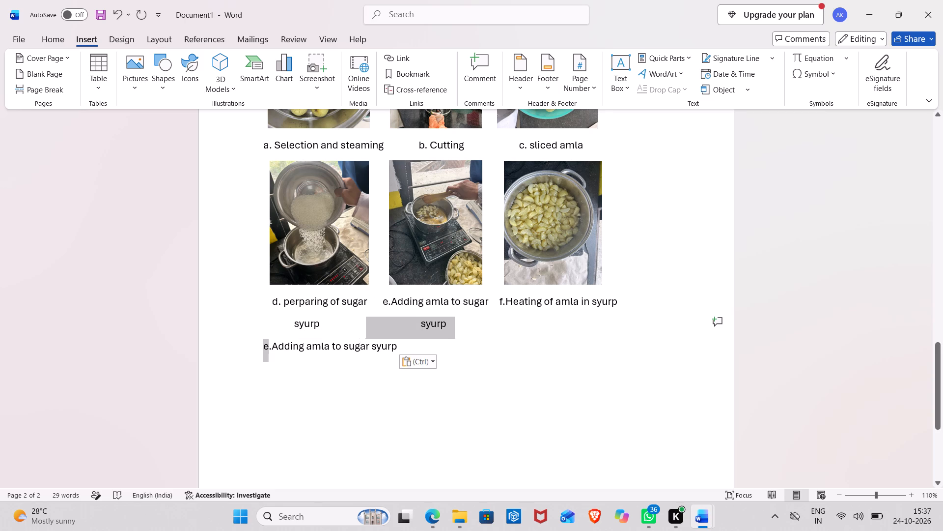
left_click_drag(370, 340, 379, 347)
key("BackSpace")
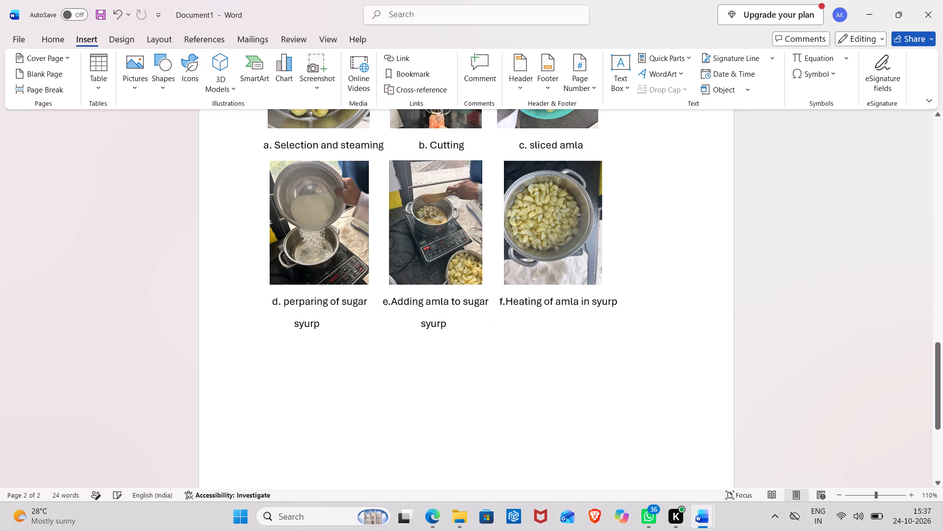
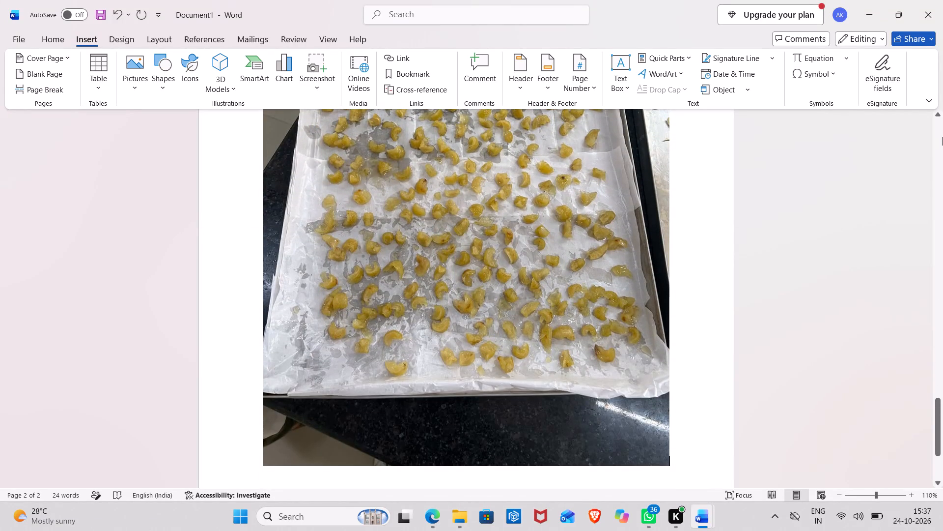
Shrink the photo of amla pieces on the lined tray proportionally to under half its width, to fit below captions d and e.
left_click(660, 443)
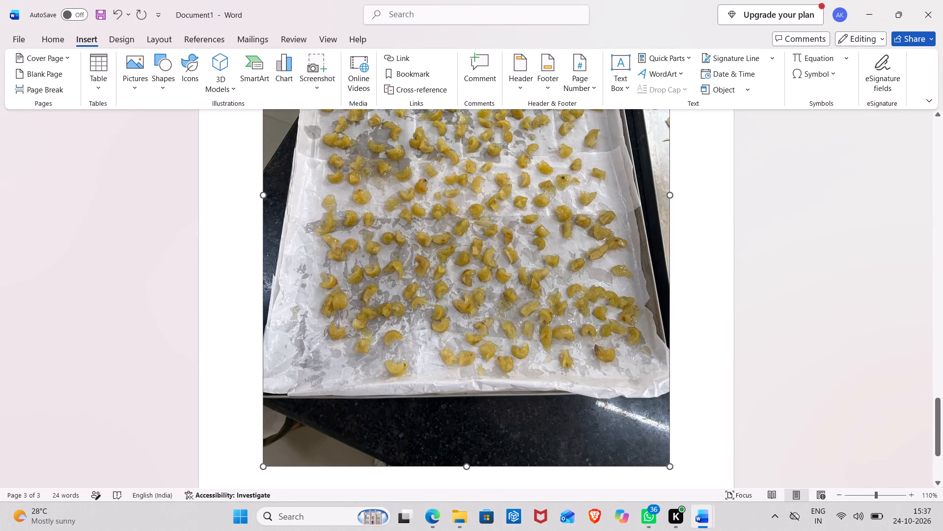
left_click_drag(671, 467, 621, 413)
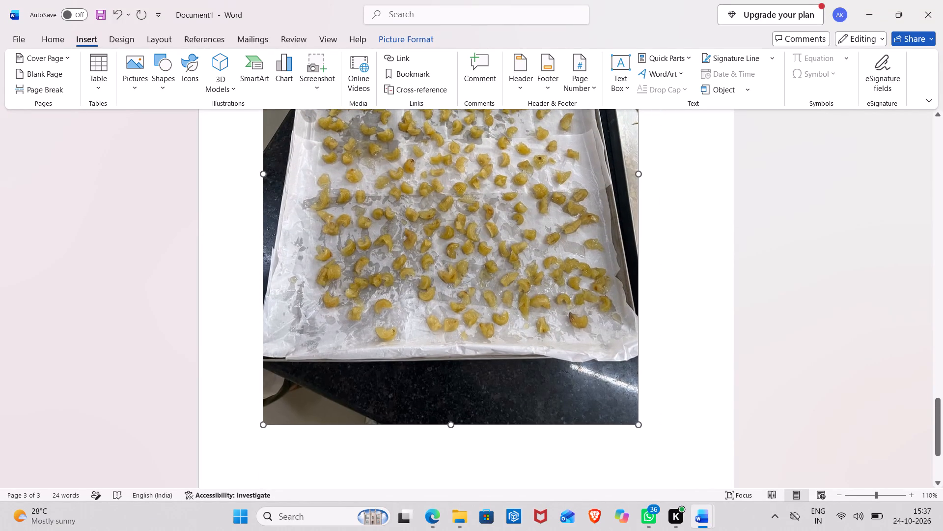
left_click_drag(621, 413, 309, 151)
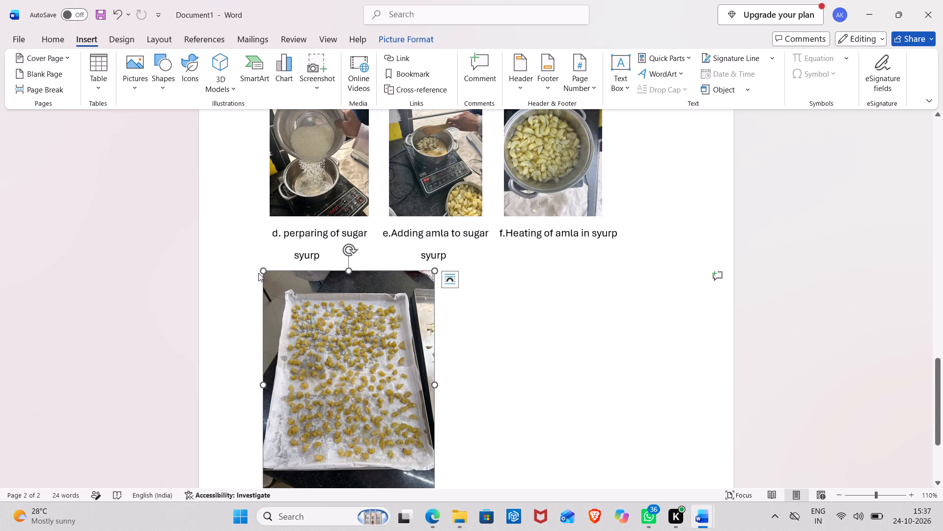
Shrink the tray photo proportionally to about the same width as the sugar-pouring photo above it.
left_click_drag(260, 271, 317, 349)
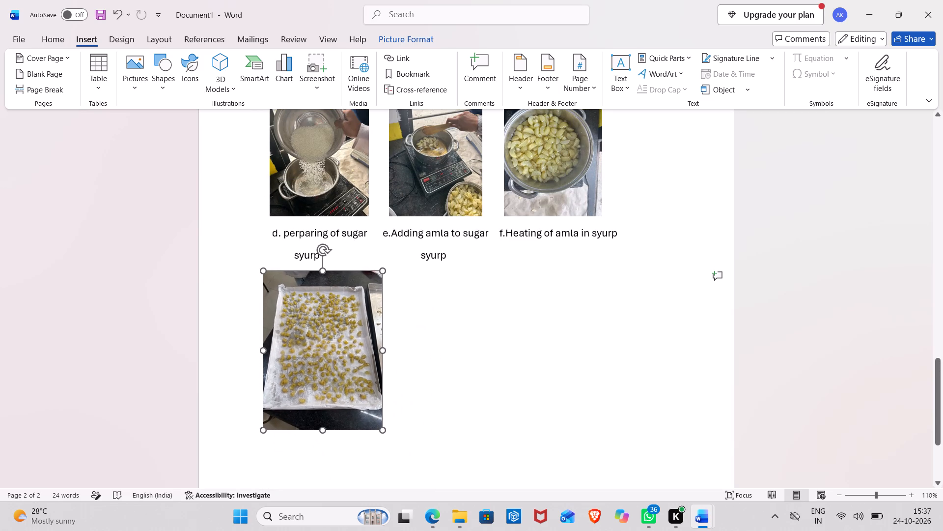
left_click_drag(317, 349, 331, 377)
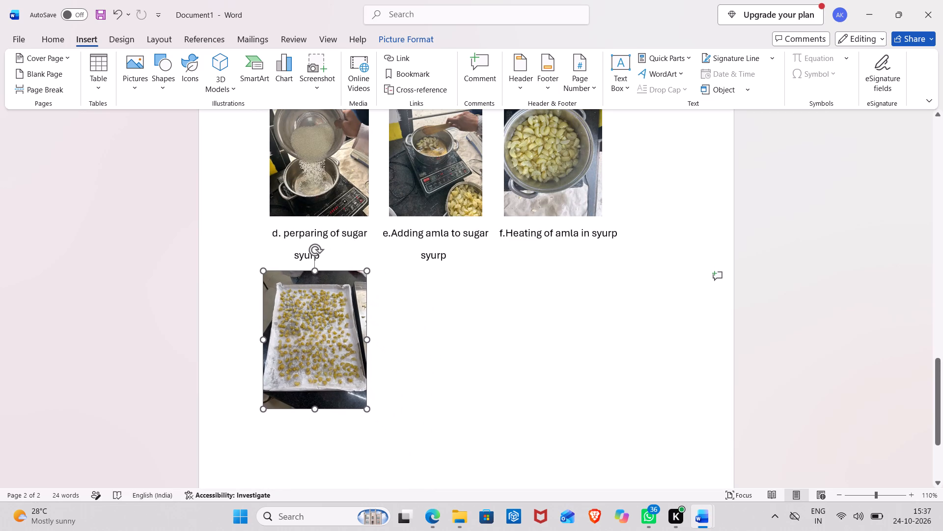
left_click_drag(331, 377, 334, 382)
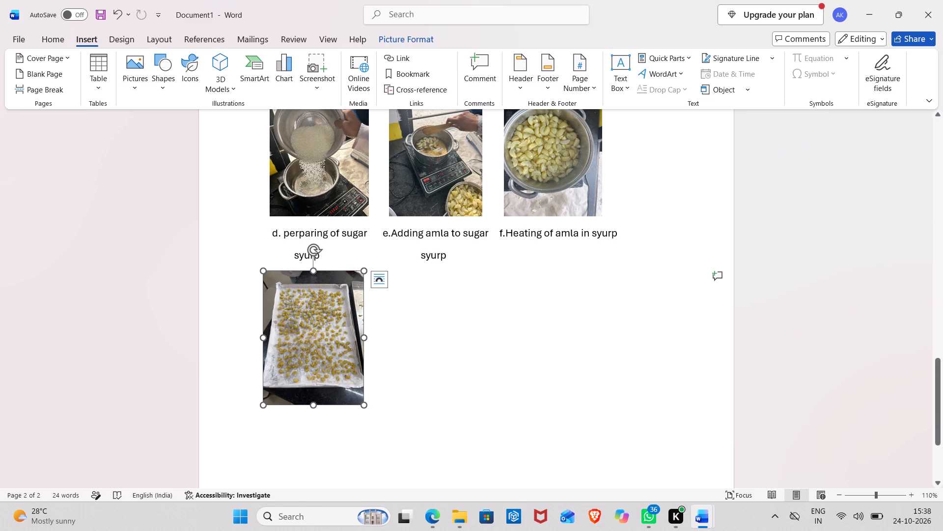
Add a new line beneath the tray photo and begin its caption with the letter "g." and a space.
left_click(385, 404)
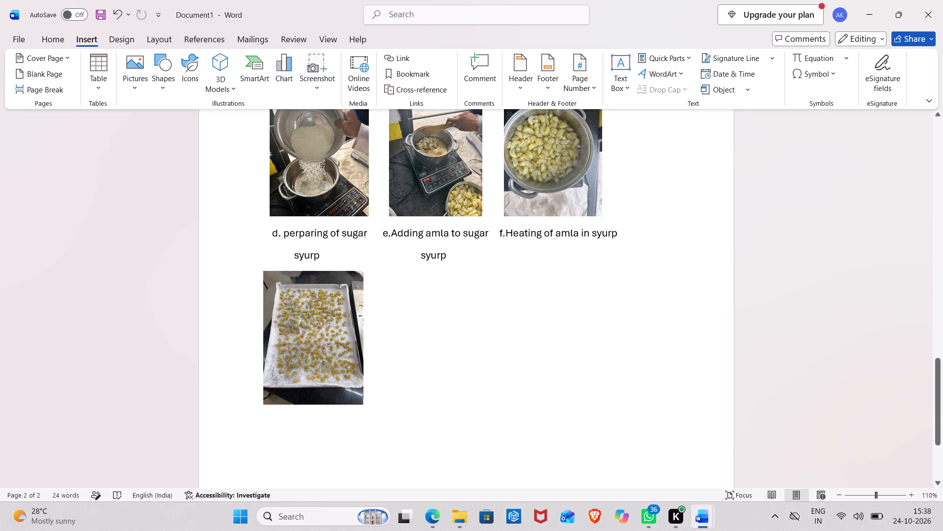
left_click(371, 400)
key("Return")
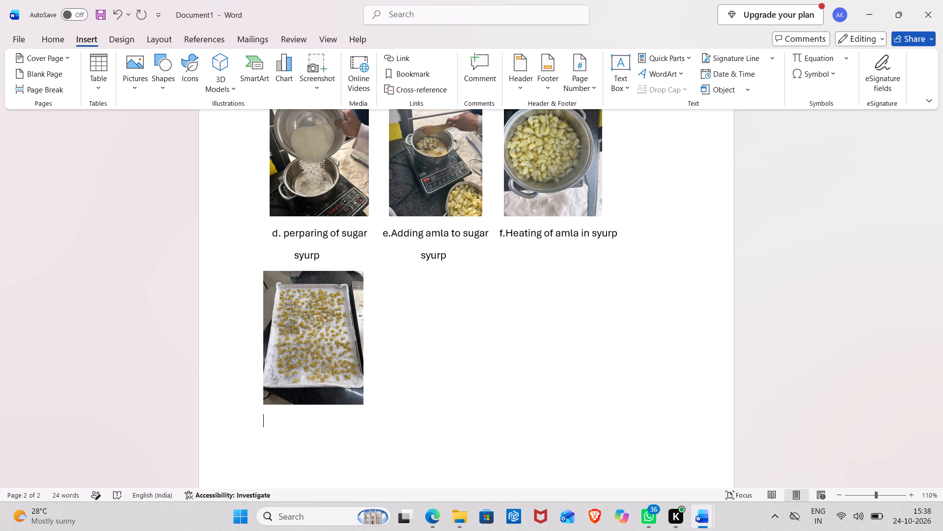
key("g")
key("period")
key("space")
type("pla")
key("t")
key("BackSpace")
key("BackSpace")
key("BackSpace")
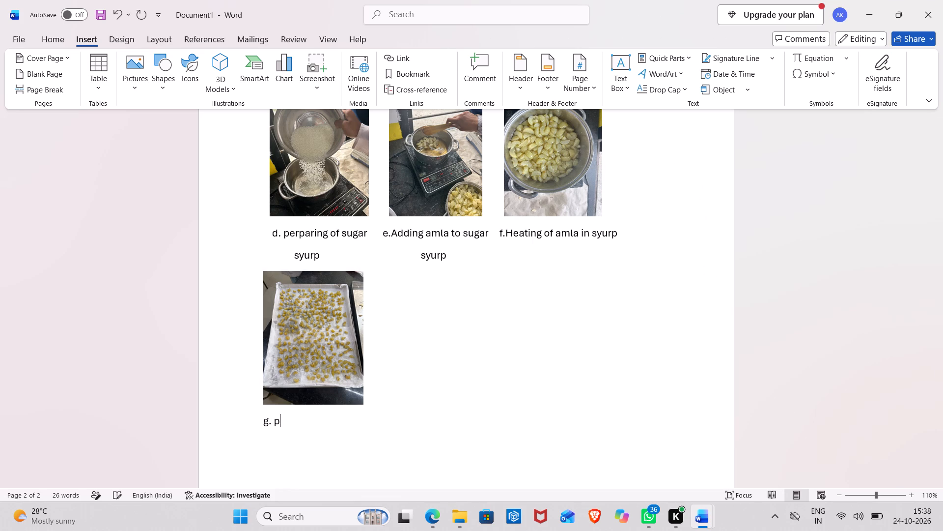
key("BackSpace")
Enter the wording "Arranging in tray" after the letter g in the tray photo's caption.
key("shift+a")
type("rrang")
type("ing")
key("space")
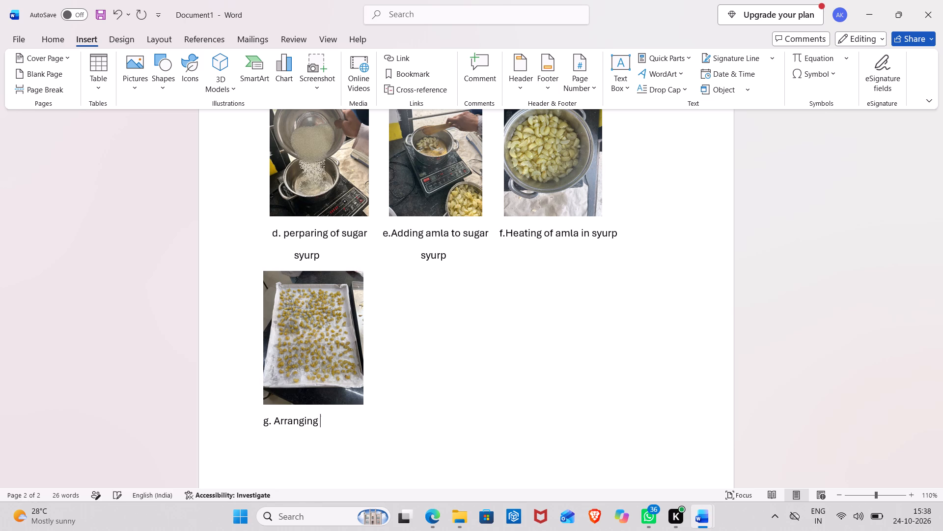
type("in")
key("space")
type("tray")
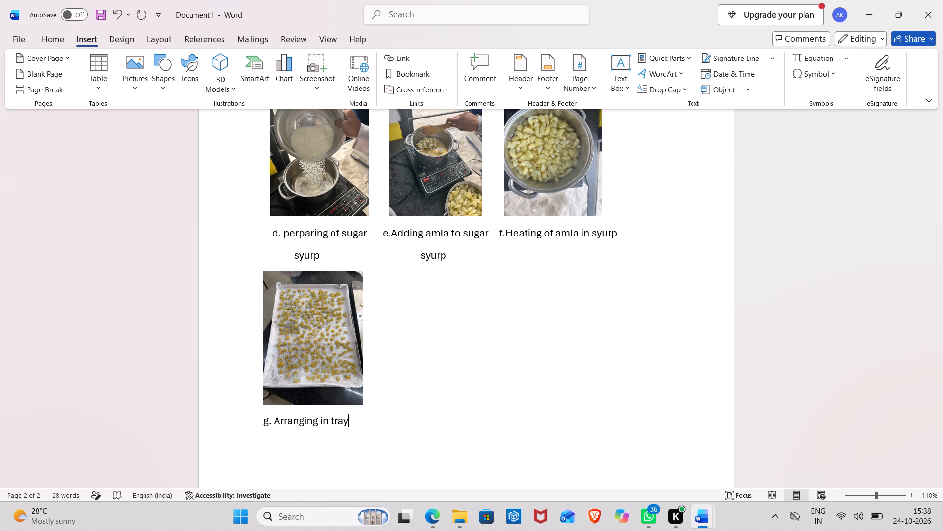
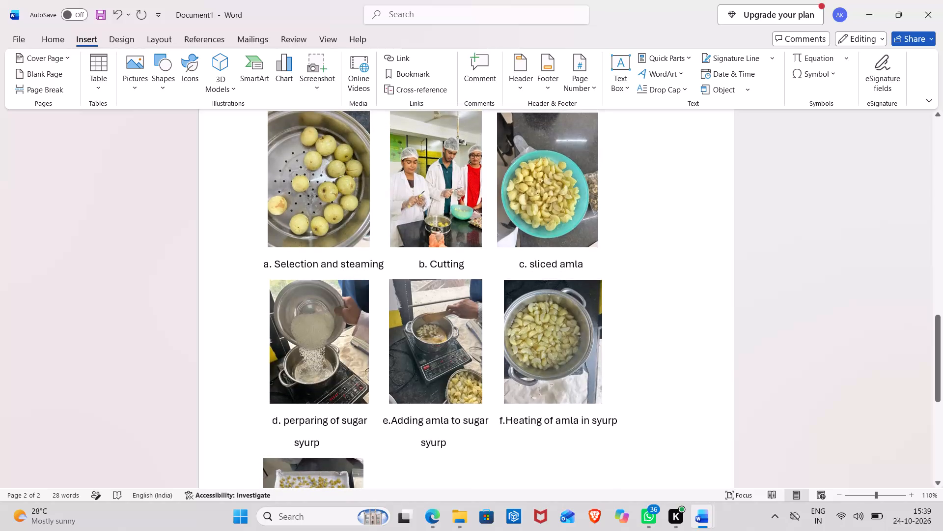
Indent the tray photo with three spaces to line it up beneath the sugar-pouring photo.
scroll(691, 277, "down", 2)
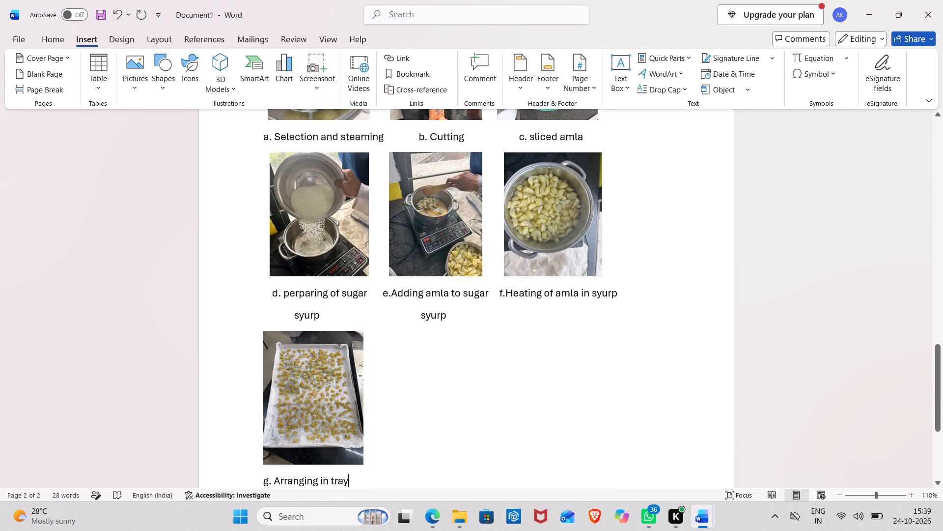
left_click(259, 458)
key("space")
key("space")
key("space")
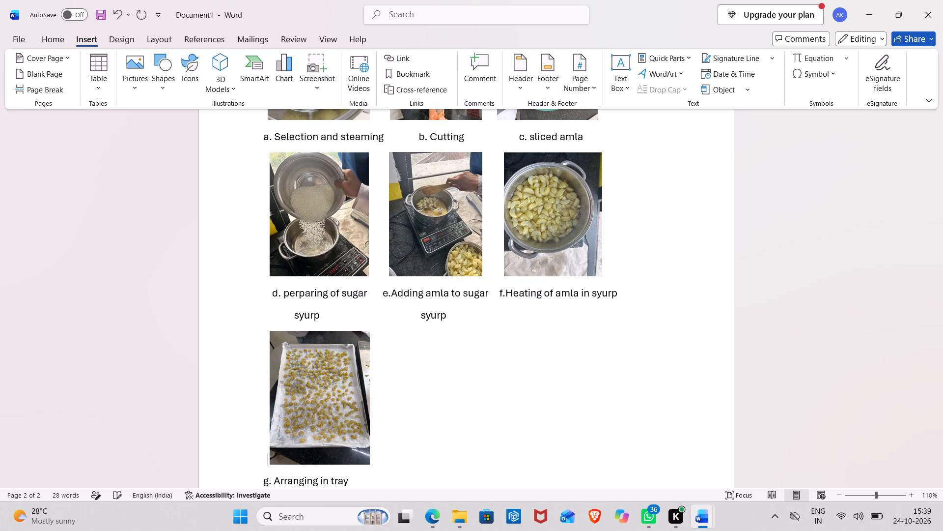
Indent the "g. Arranging in tray" caption with five spaces so it sits more centrally beneath the tray photo.
scroll(259, 458, "down", 1)
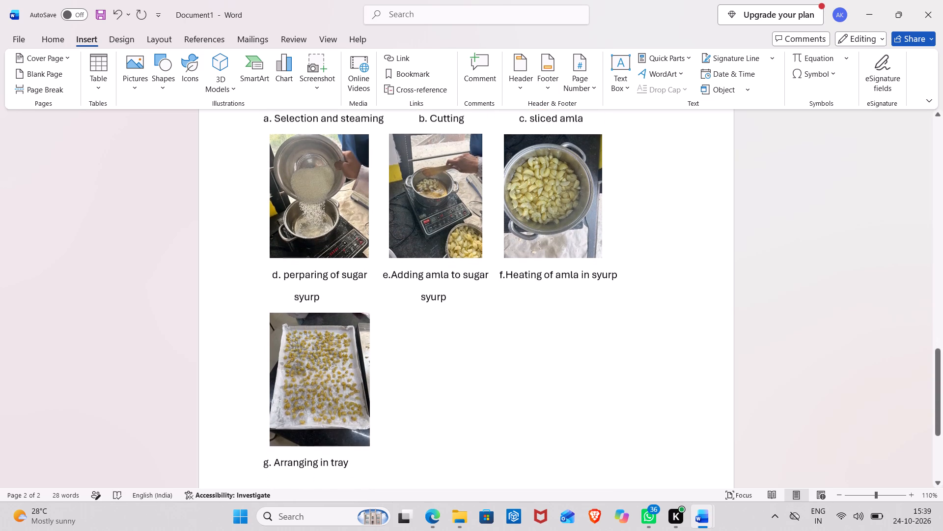
scroll(259, 458, "down", 2)
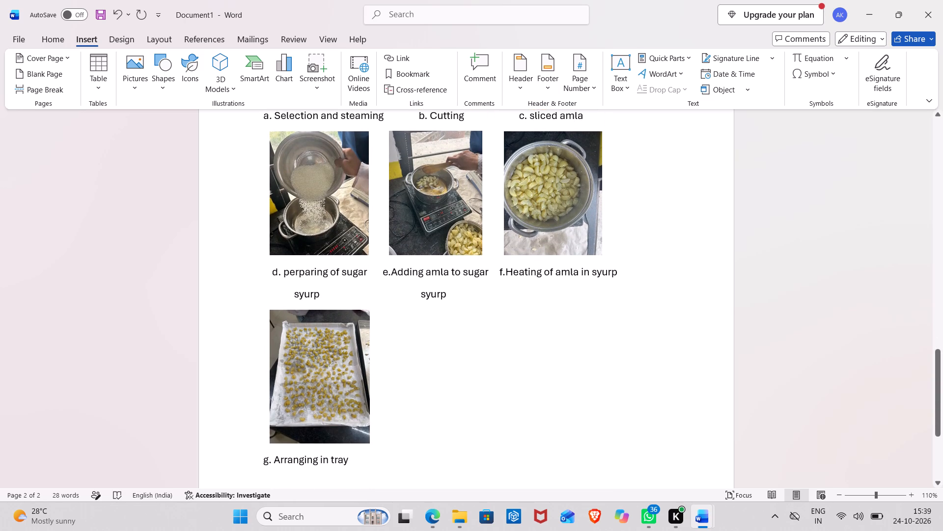
left_click(258, 459)
key("space")
key("space")
key("space")
key("space")
key("space")
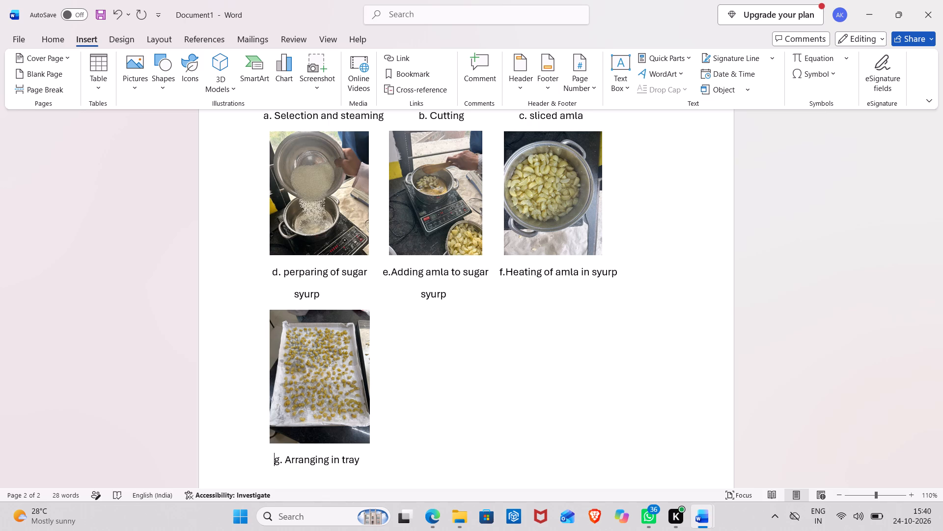
scroll(258, 459, "up", 2)
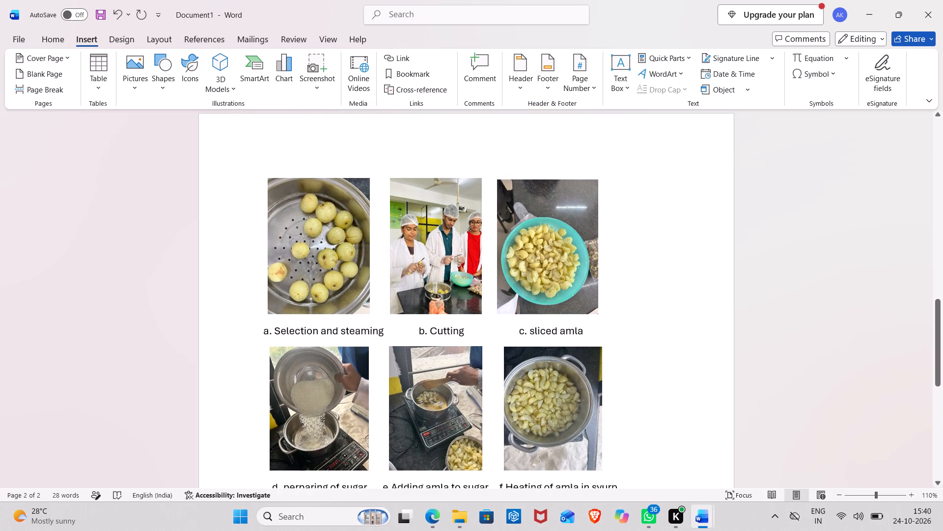